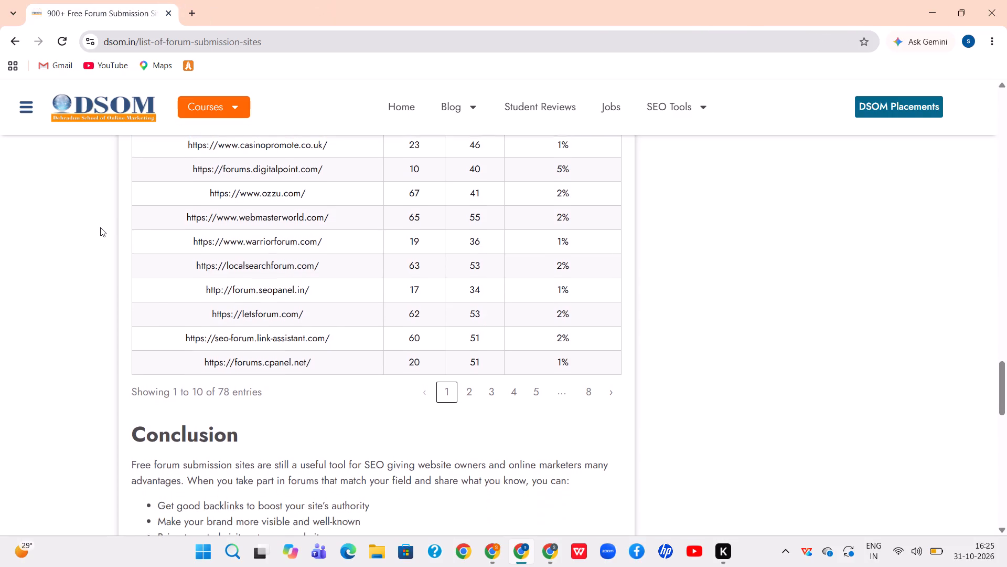
scroll(100, 227, down, 1)
drag(217, 193, 286, 232)
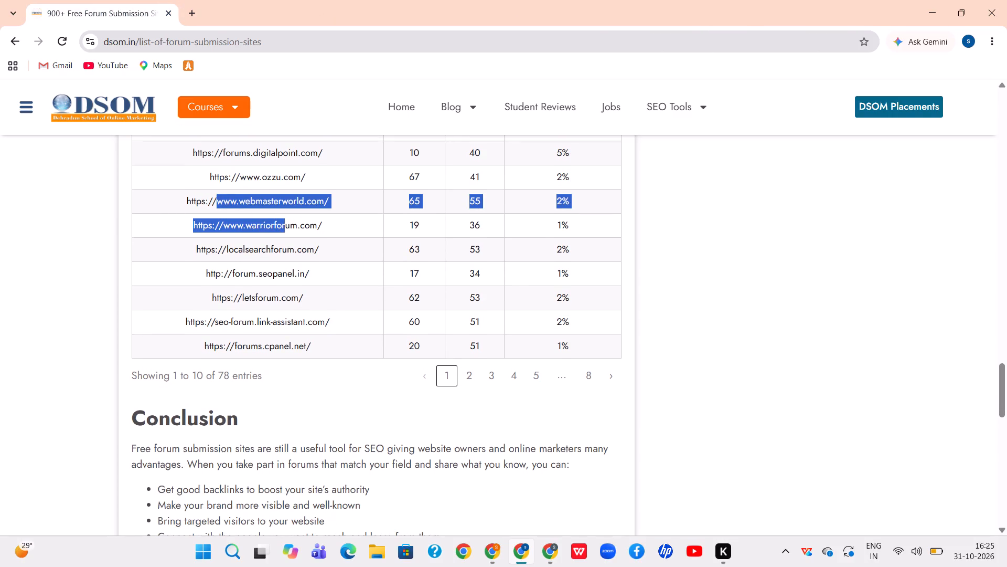
triple_click(286, 232)
click(286, 232)
scroll(286, 232, down, 1)
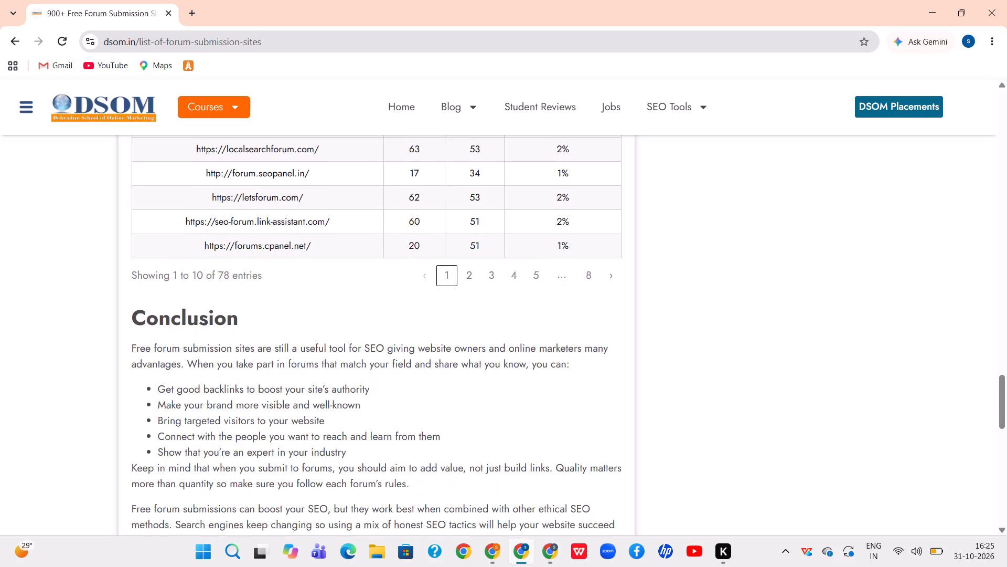
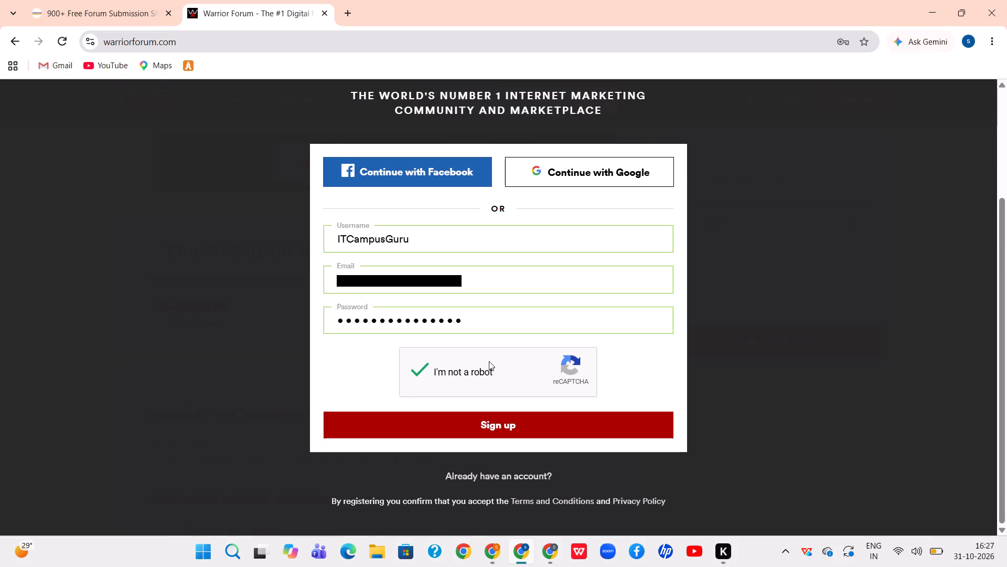
Join Warrior Forum with the $0.00/month Free Membership plan.
scroll(489, 361, down, 3)
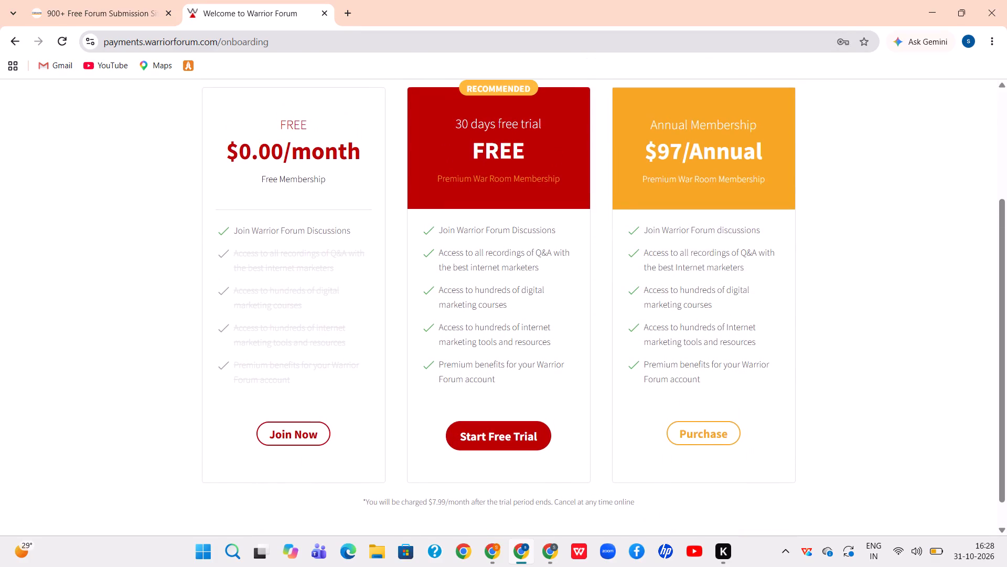
click(292, 428)
Follow the Programming topic to complete the onboarding, and dismiss the Warrior Forum weekly special offer.
scroll(292, 428, down, 1)
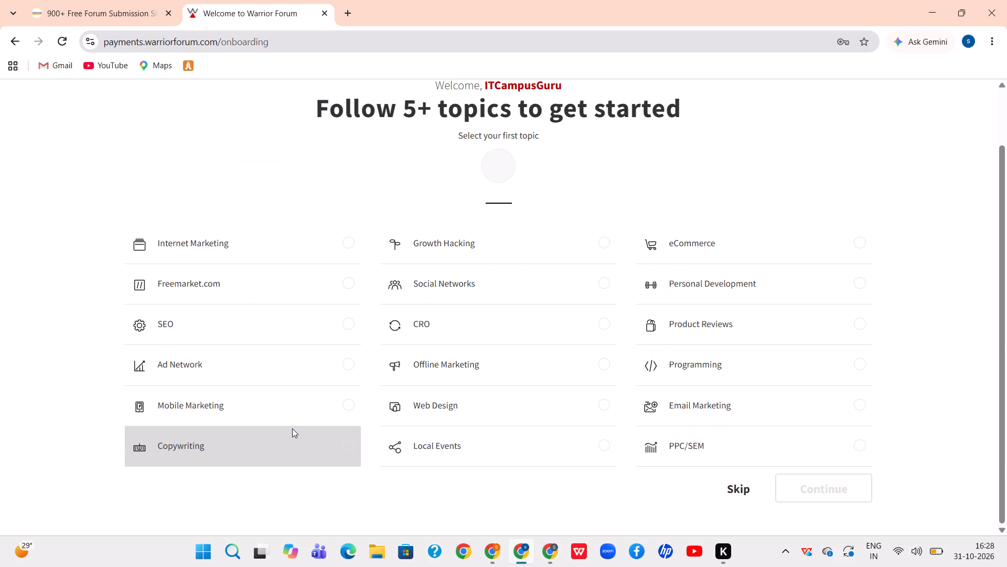
scroll(292, 428, down, 1)
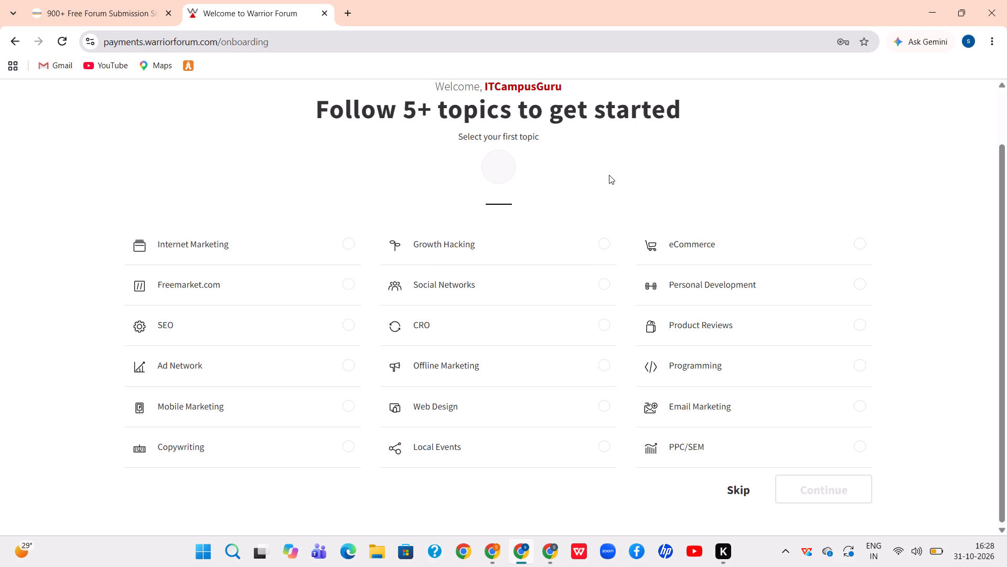
scroll(652, 153, down, 1)
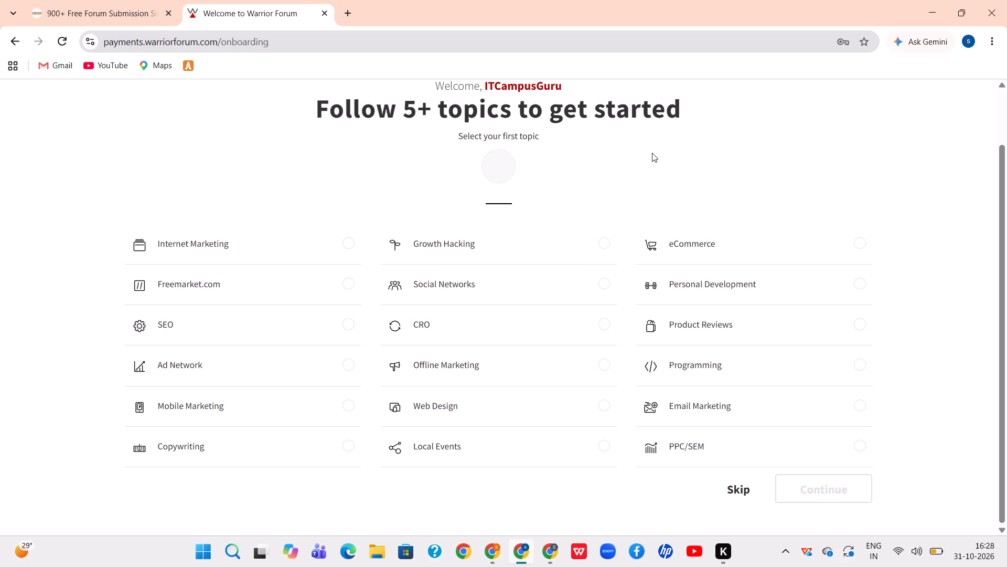
scroll(652, 153, right, 1)
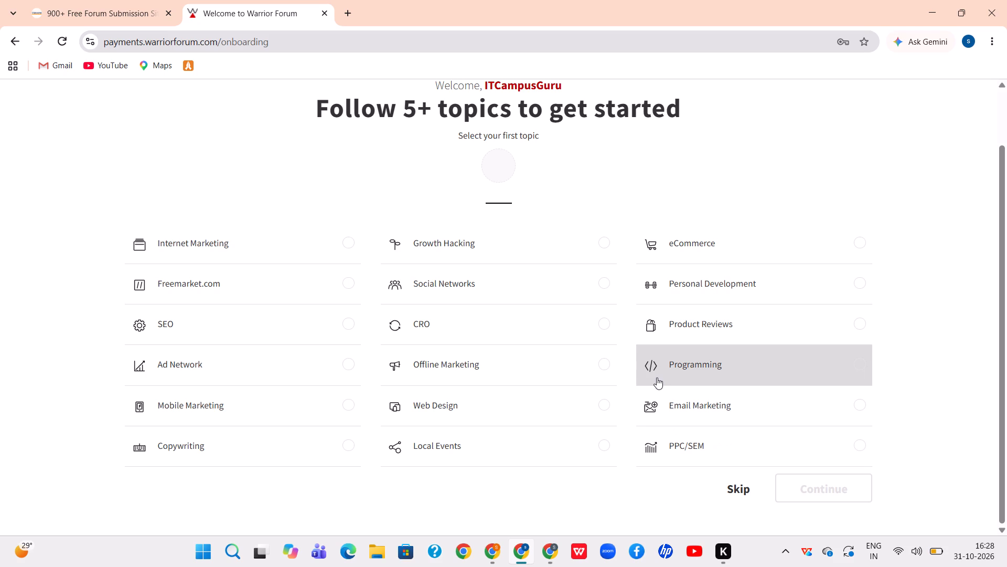
scroll(657, 377, down, 3)
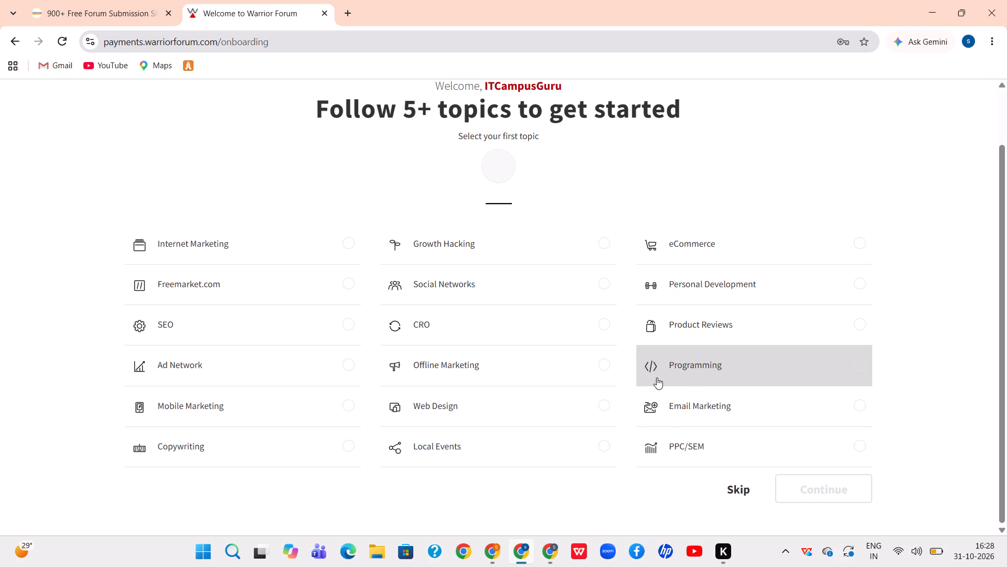
scroll(657, 377, down, 1)
click(657, 377)
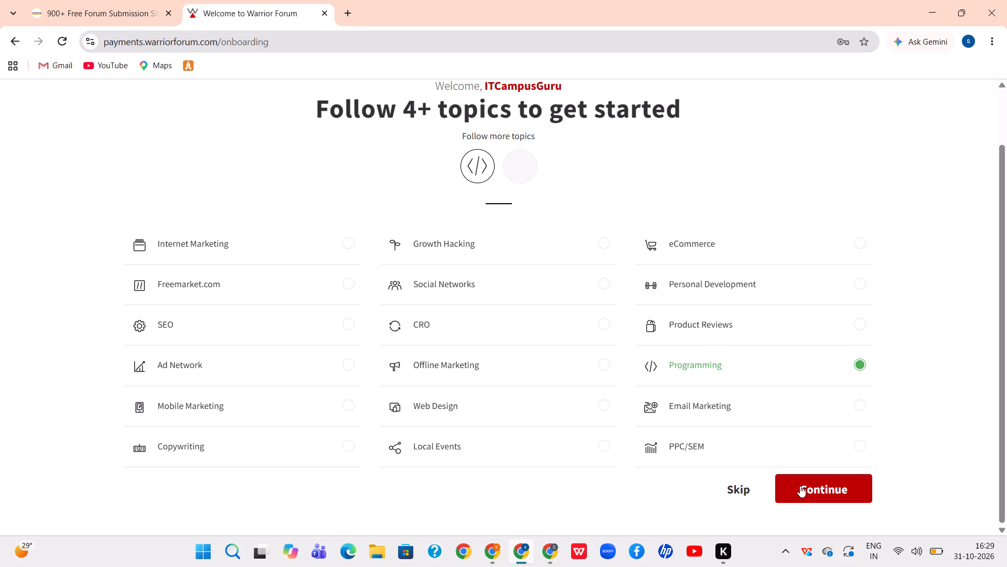
click(800, 486)
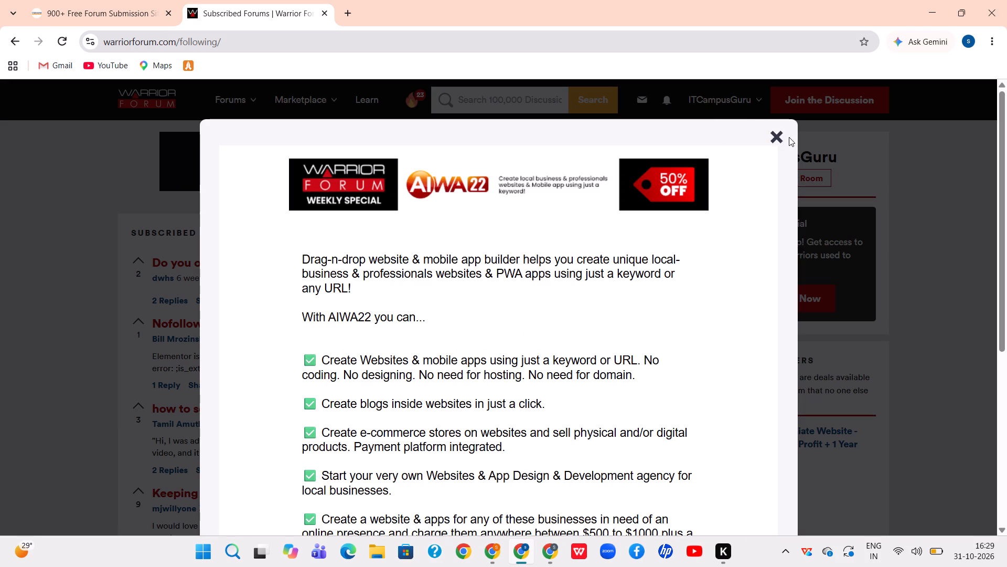
click(773, 133)
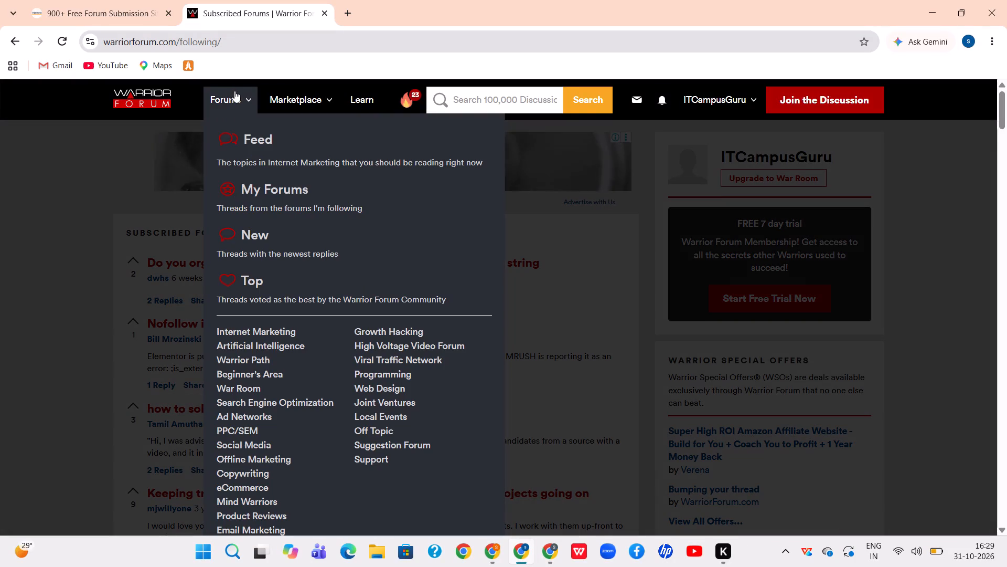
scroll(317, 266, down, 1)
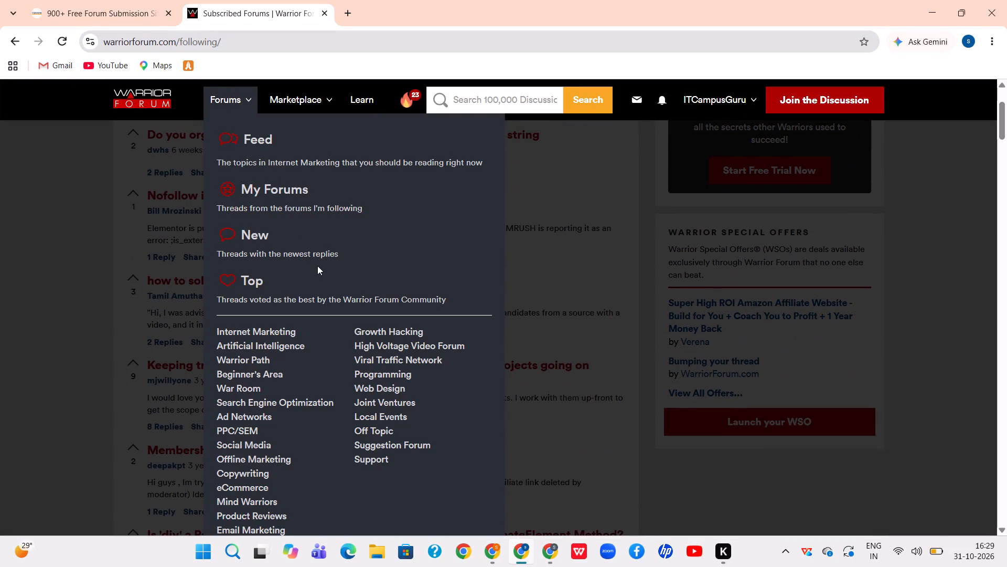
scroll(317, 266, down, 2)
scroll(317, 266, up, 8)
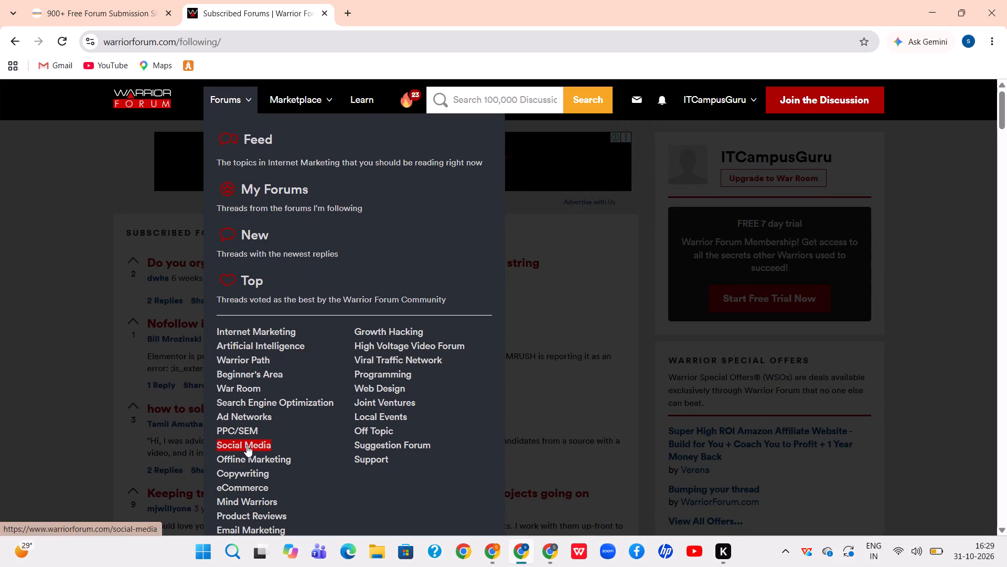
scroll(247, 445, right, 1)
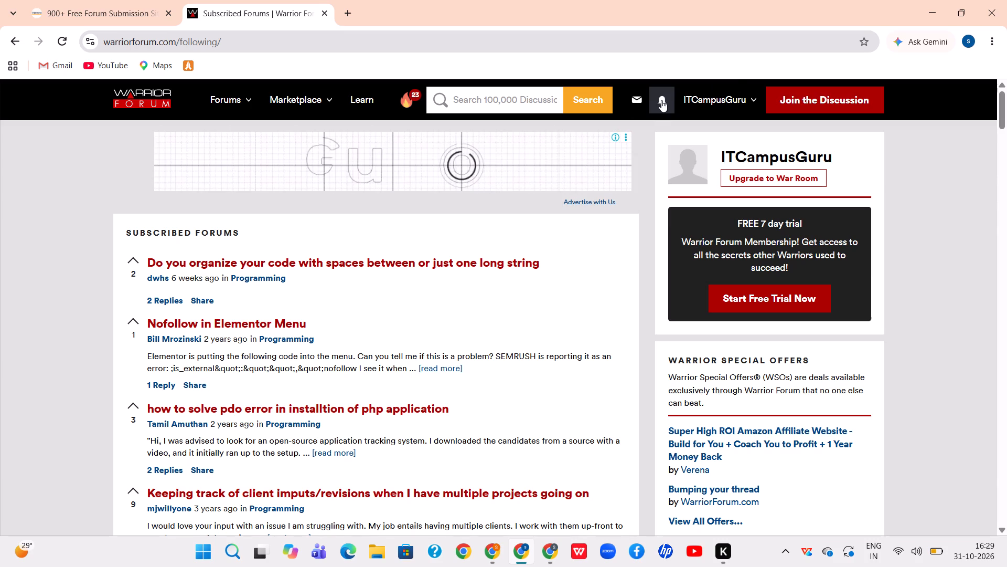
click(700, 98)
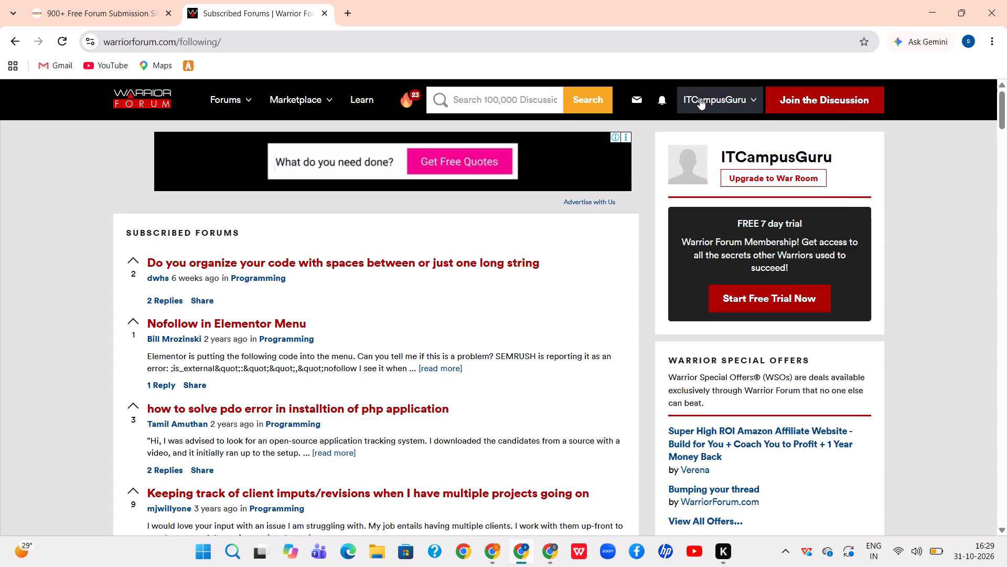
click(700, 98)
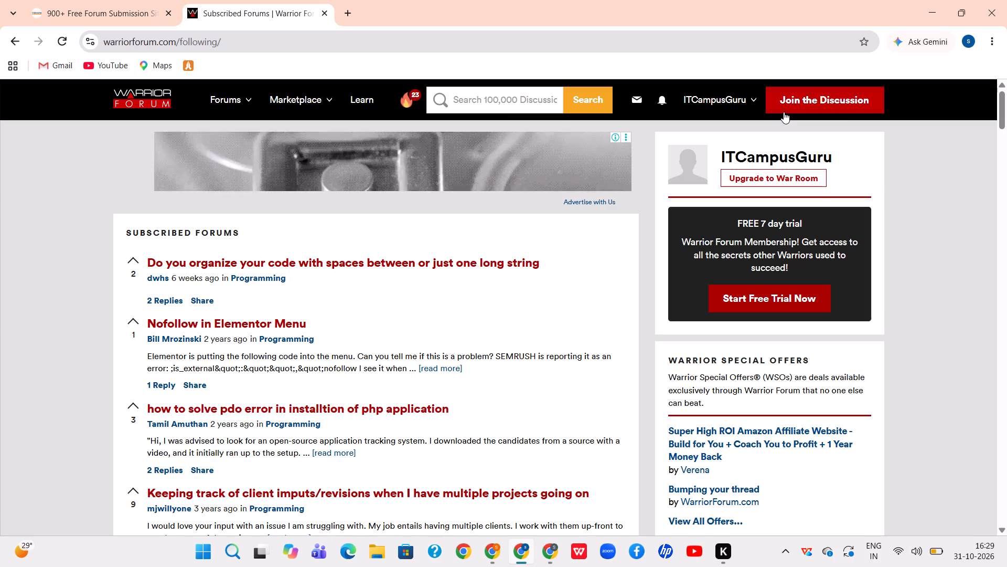
Start a new forum thread titled "IT Campus Guru - IT Training Institute in Nagpur", copying the name from the institute's Google business profile.
click(784, 112)
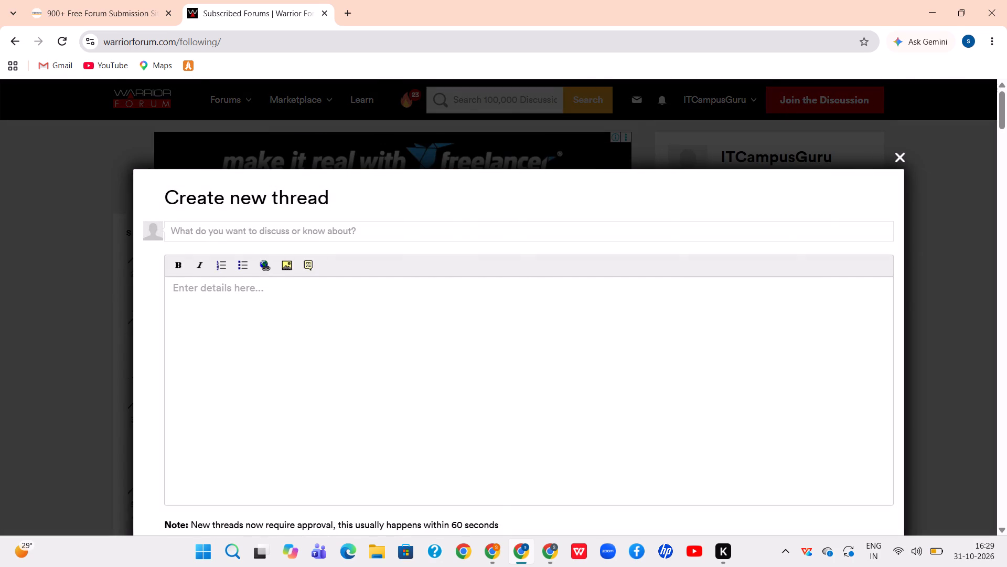
click(486, 562)
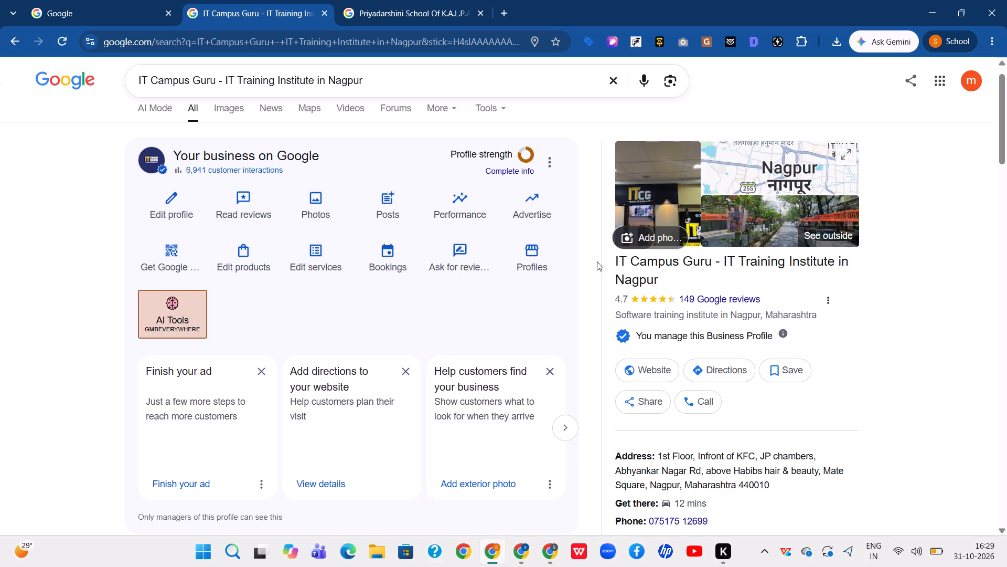
triple_click(625, 278)
key(ctrl+c)
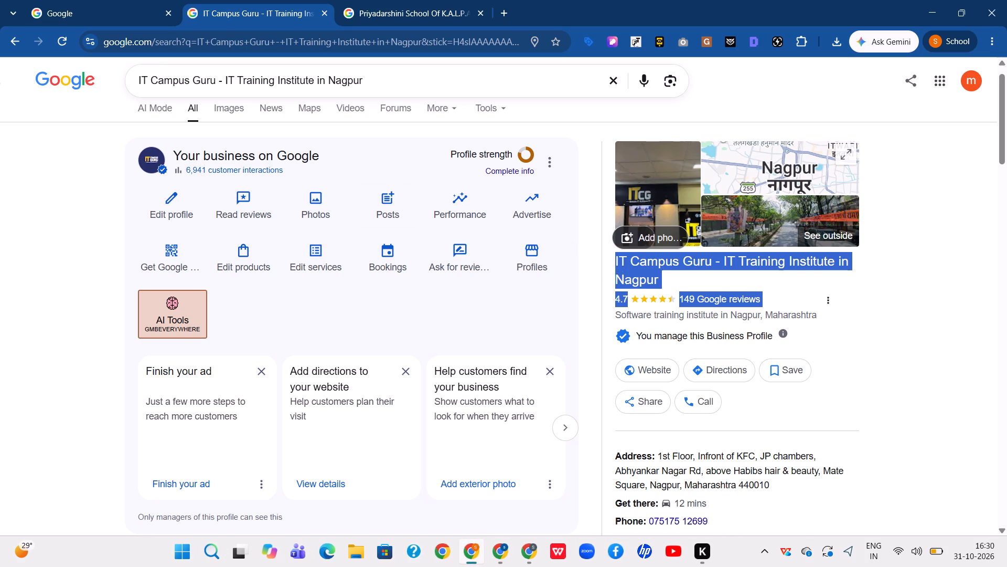
click(627, 277)
click(501, 553)
key(ctrl+v)
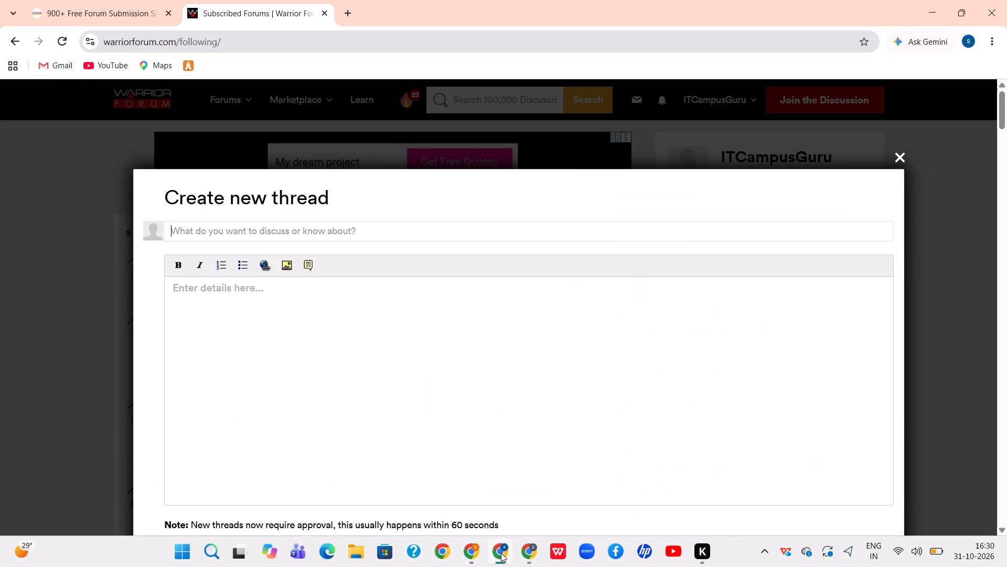
Expand and copy the full "From IT Campus Guru" description in the institute's Google business profile.
click(336, 334)
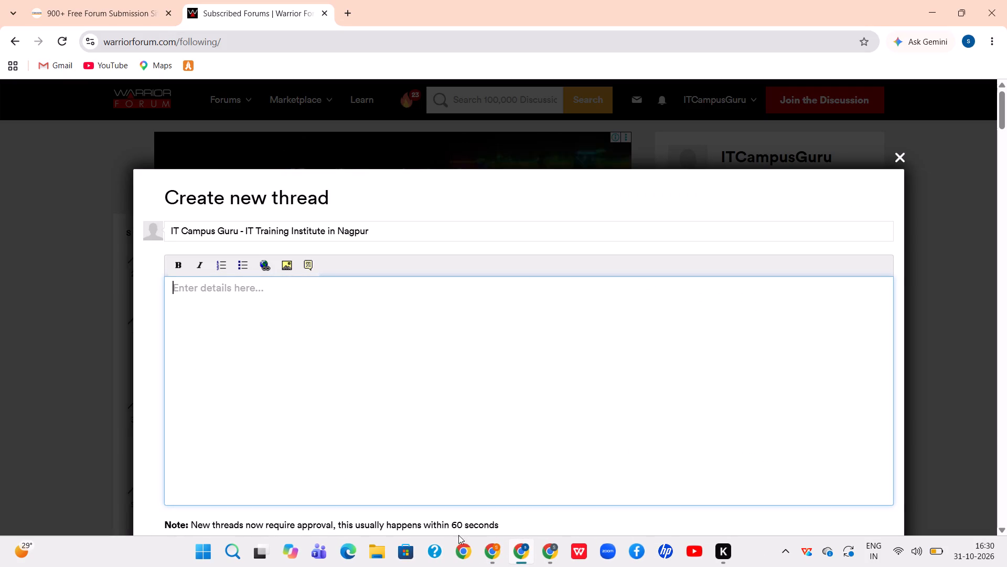
click(492, 555)
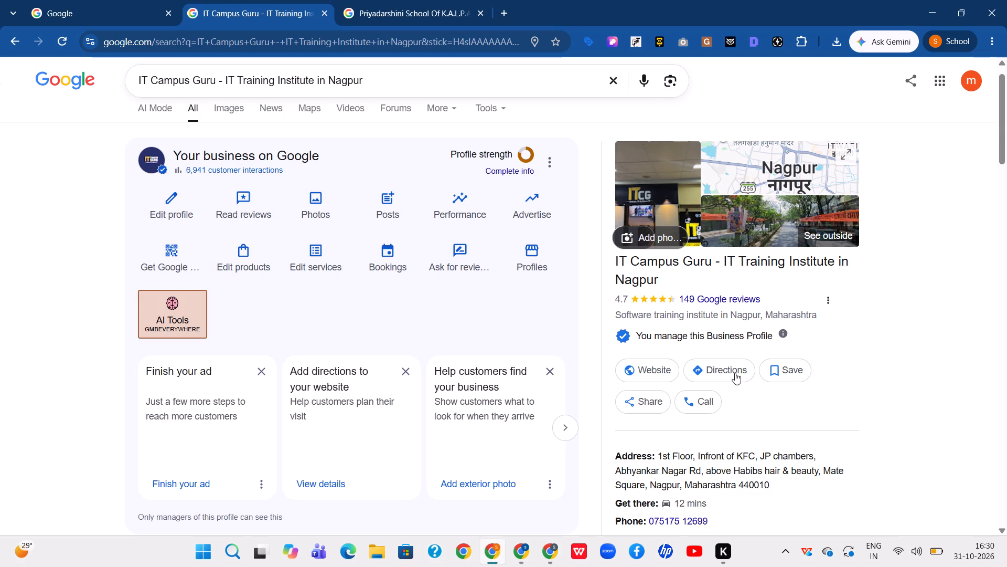
key(Page_Down)
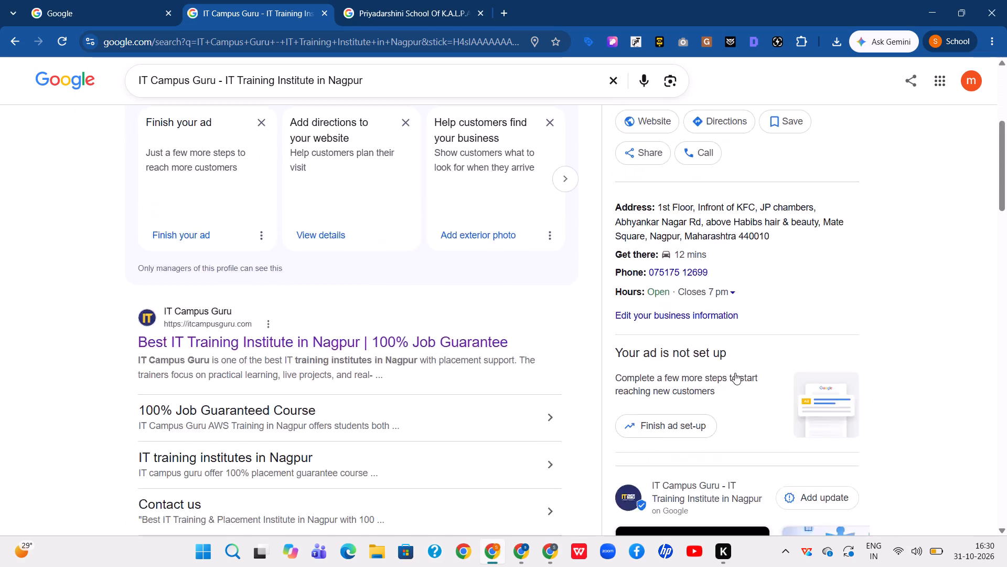
key(Page_Down)
key(Page_Down)
scroll(735, 373, up, 1)
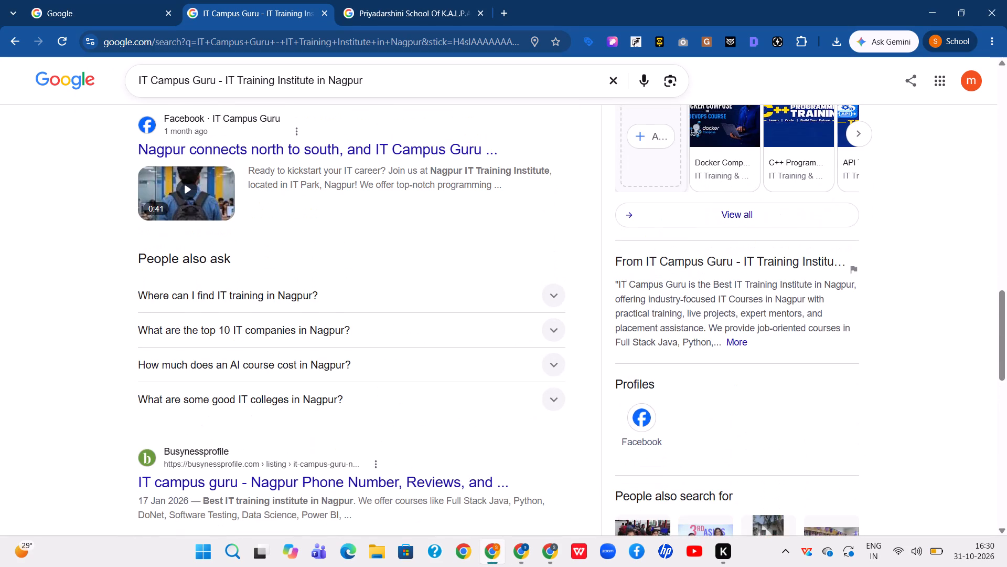
click(719, 308)
drag(617, 282, 691, 485)
key(ctrl+c)
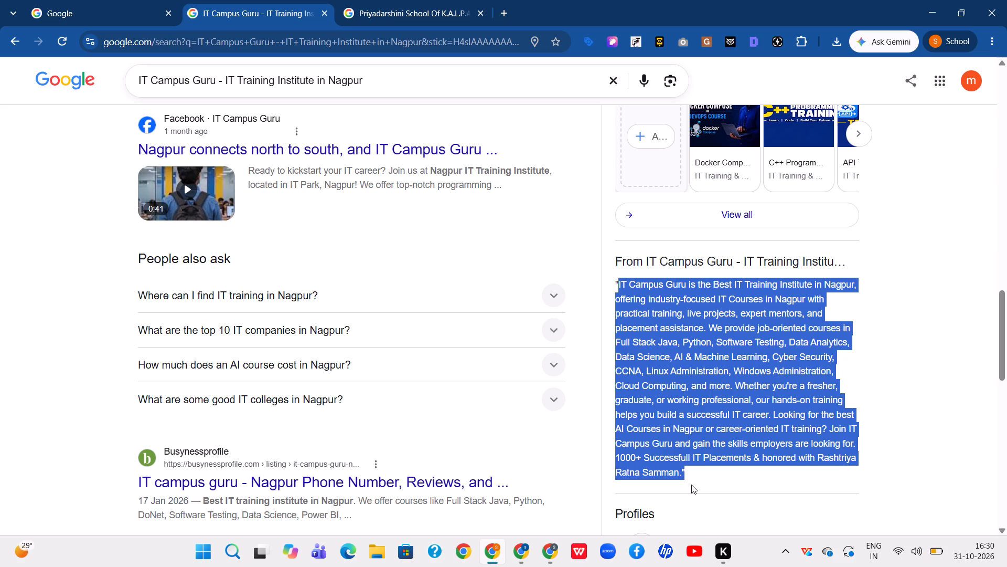
Open the share options of the IT Campus Guru business profile on Google.
click(691, 485)
key(Page_Up)
key(Page_Up)
key(Page_Up)
key(Page_Up)
key(Page_Up)
key(Page_Up)
key(Page_Up)
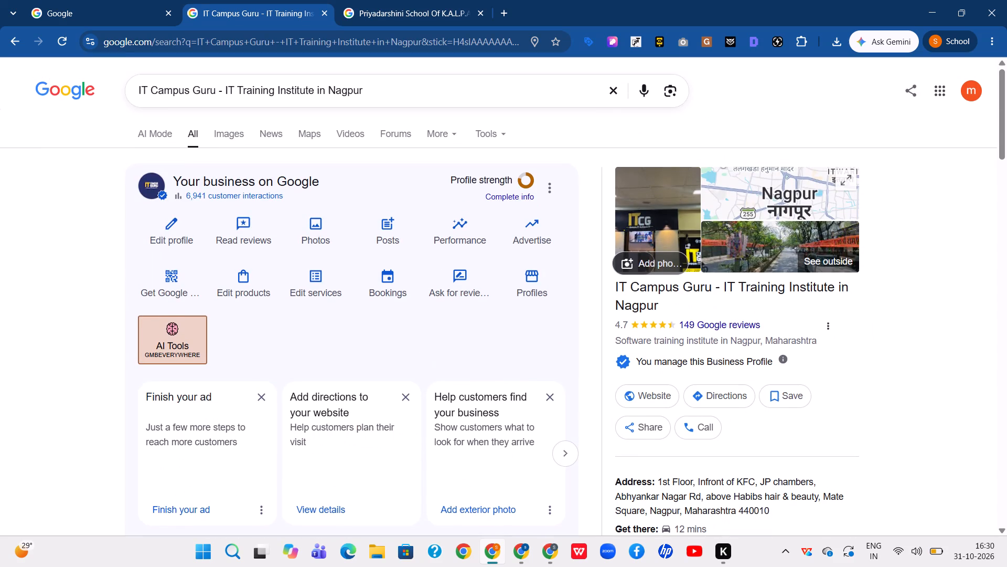
scroll(691, 485, down, 1)
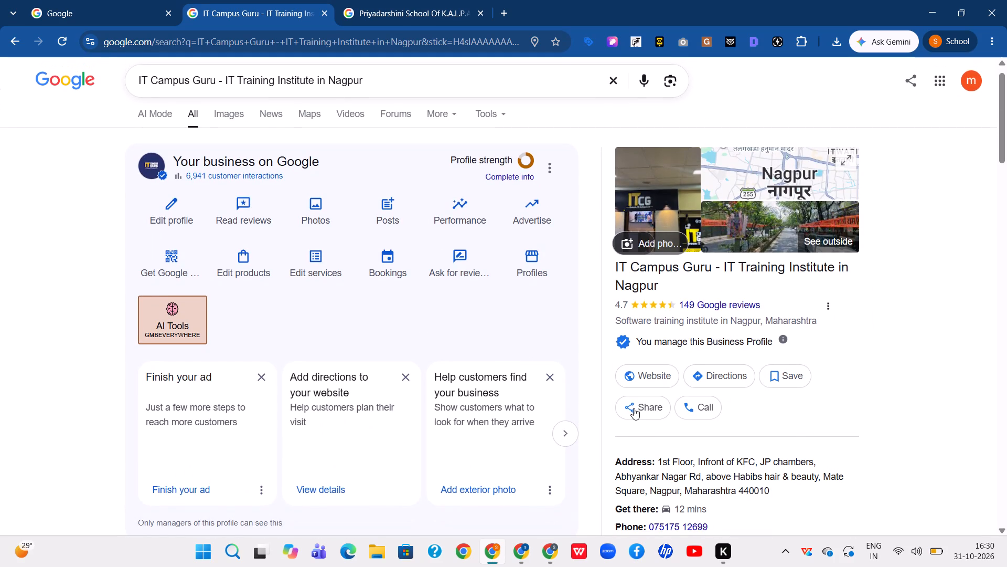
click(634, 408)
Paste the copied description into the new Warrior Forum thread's details and remove the closing quotation mark.
click(508, 558)
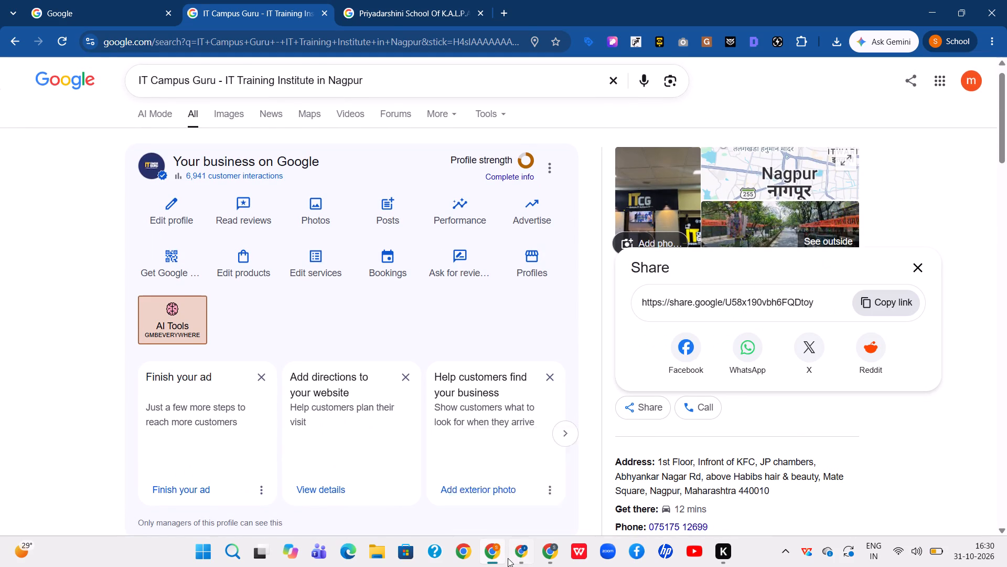
key(ctrl+v)
key(BackSpace)
key(BackSpace)
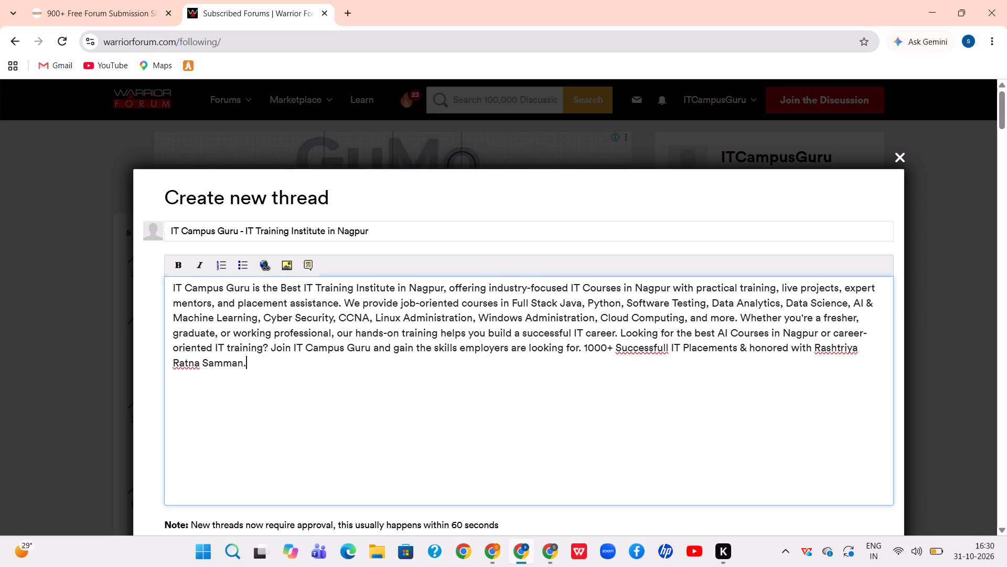
Open Google Keep in a new browser tab and open the "Keywords for IT Training Institute:" note.
click(340, 0)
text(kee)
key(Return)
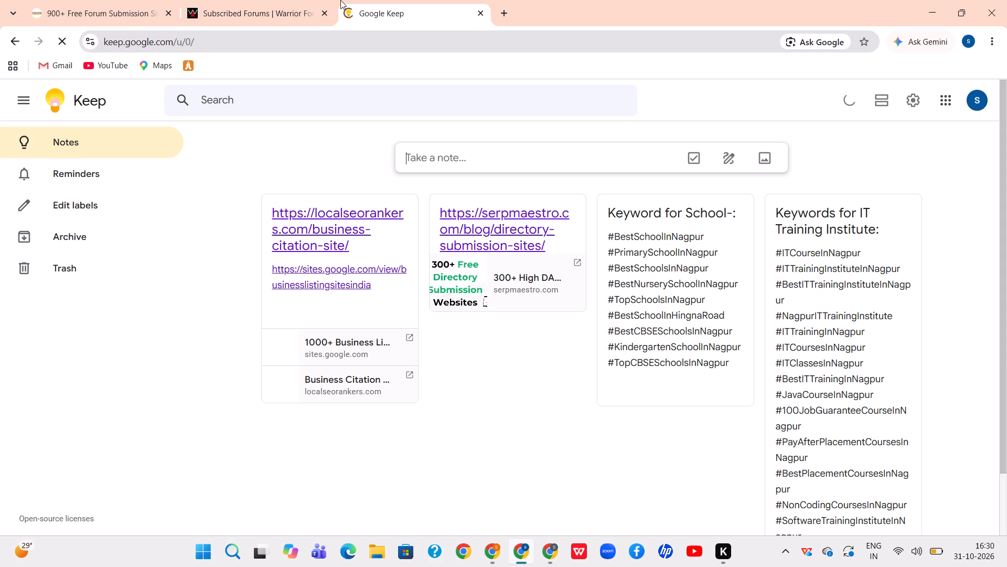
click(849, 352)
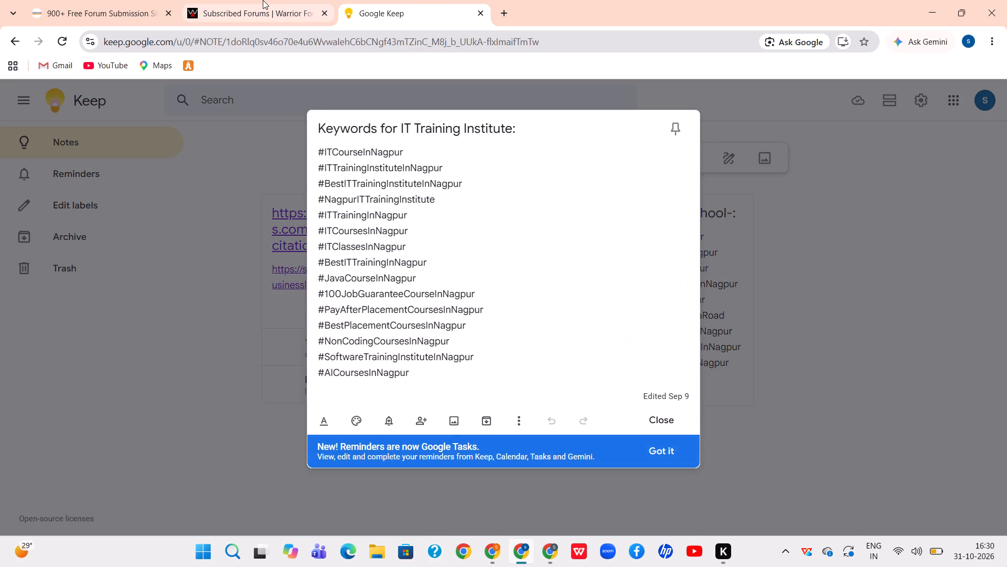
Copy the share link of the IT Campus Guru Google business profile and close its share options.
click(263, 0)
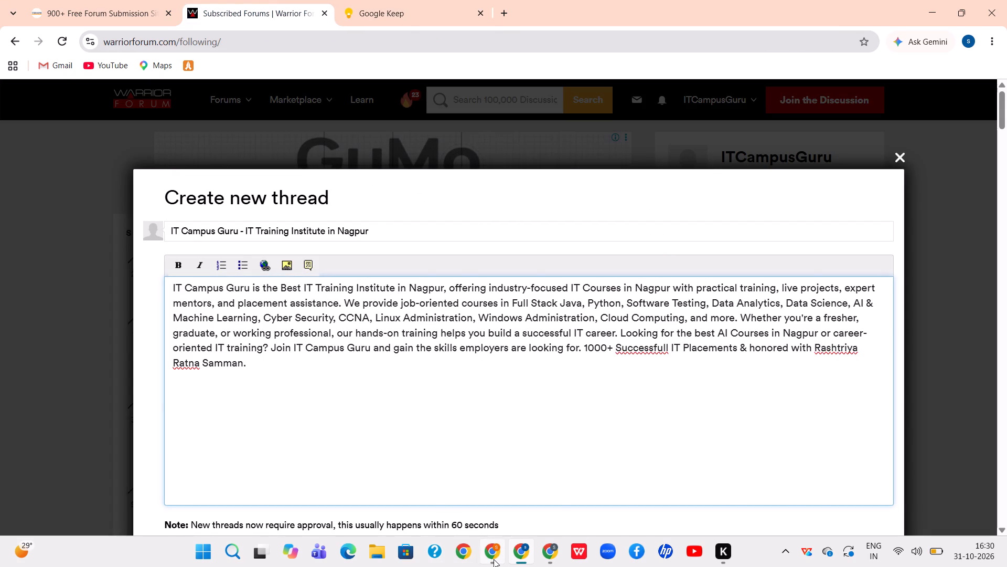
click(494, 559)
click(901, 299)
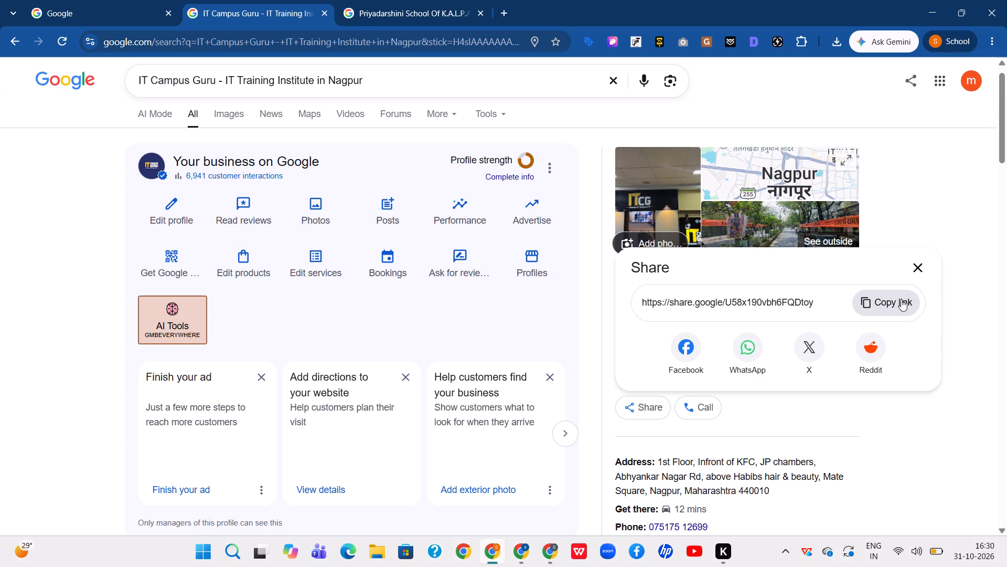
click(415, 310)
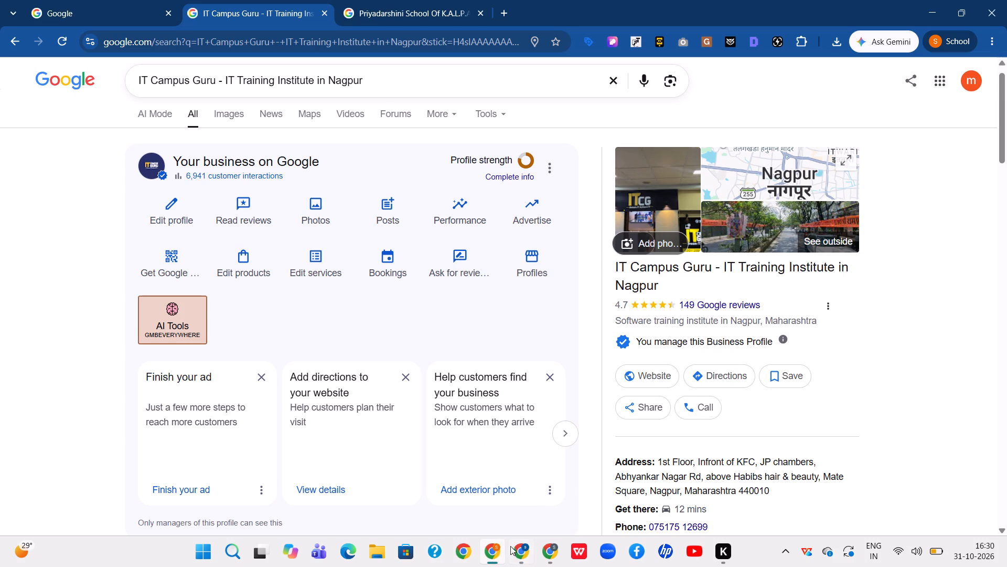
Link the phrase "Best IT Training Institute in Nagpur" in the Warrior Forum thread's details to the copied Google profile share link.
click(513, 555)
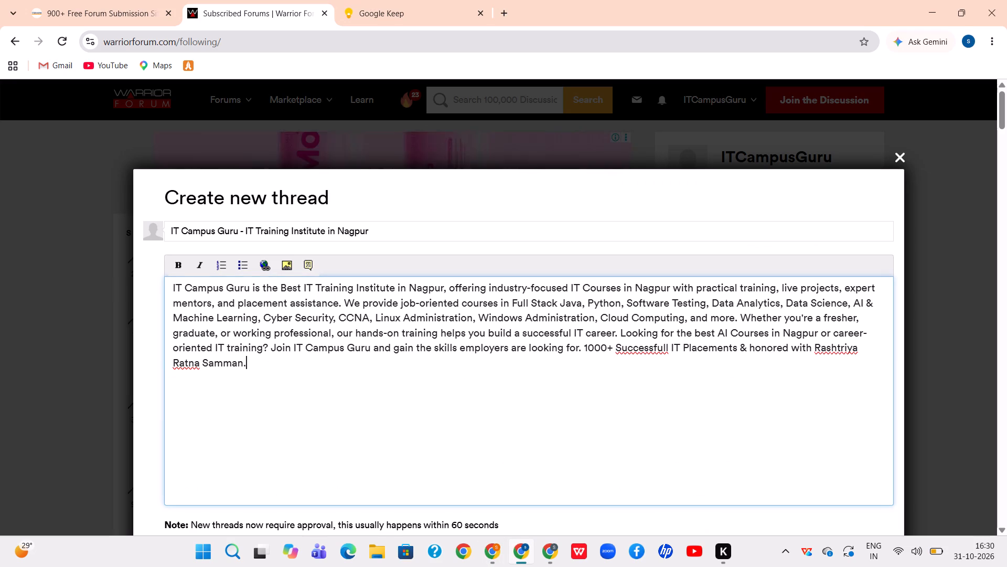
drag(281, 289, 446, 286)
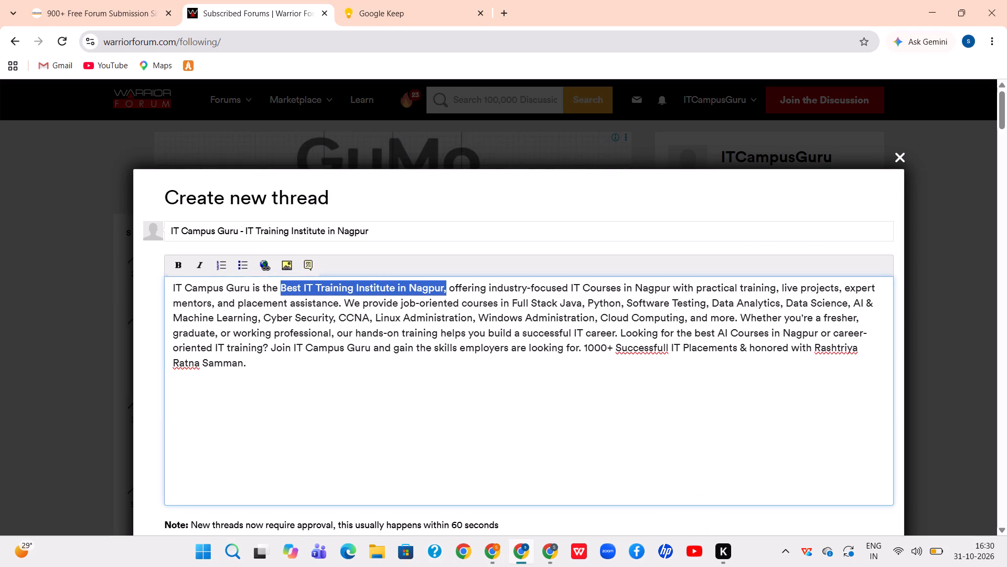
drag(446, 286, 445, 288)
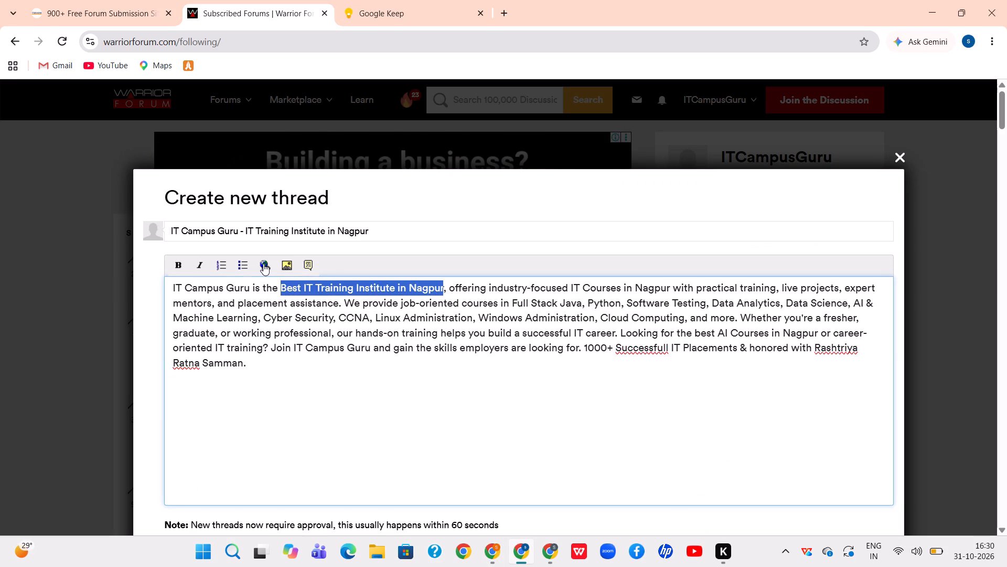
click(263, 264)
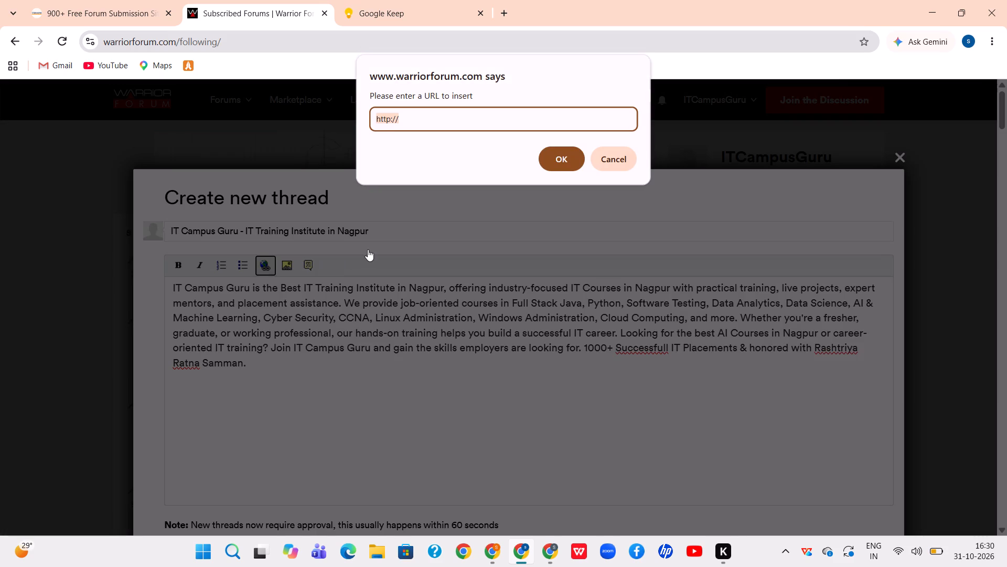
key(ctrl+v)
key(Return)
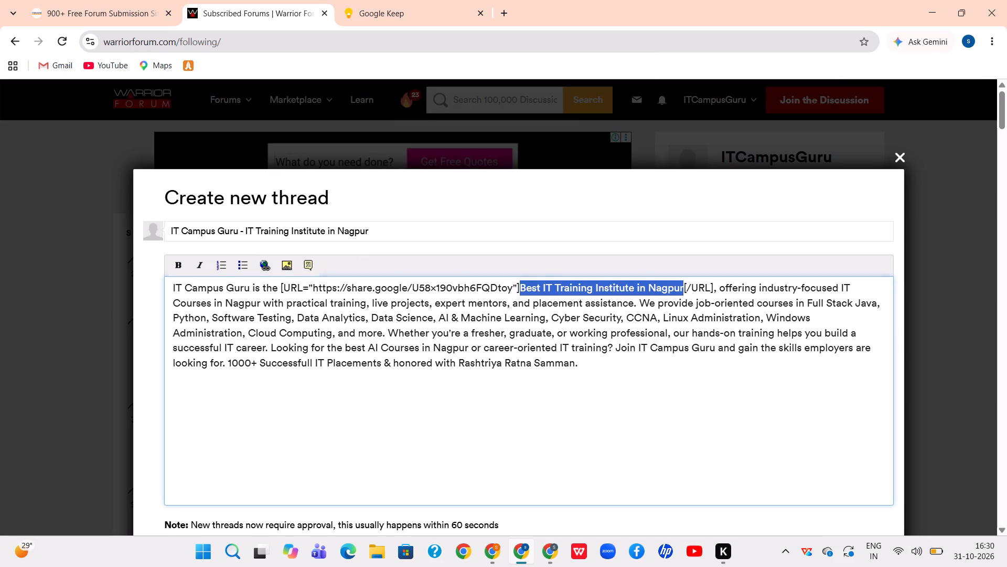
Copy the address-to-phone details from the IT Campus Guru Google profile and paste them below the thread's description, separated by blank lines.
click(297, 381)
click(709, 369)
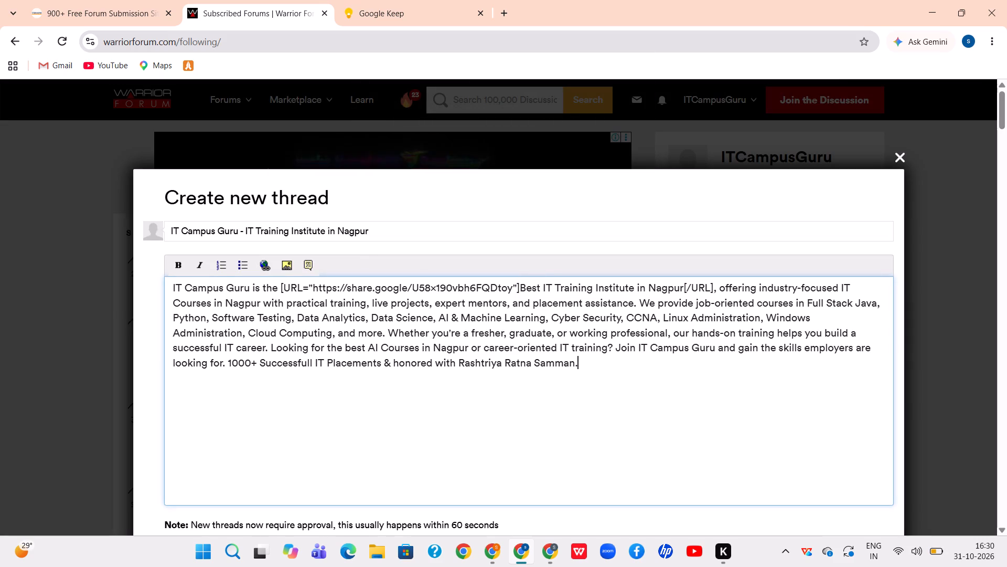
key(Return)
key(Return)
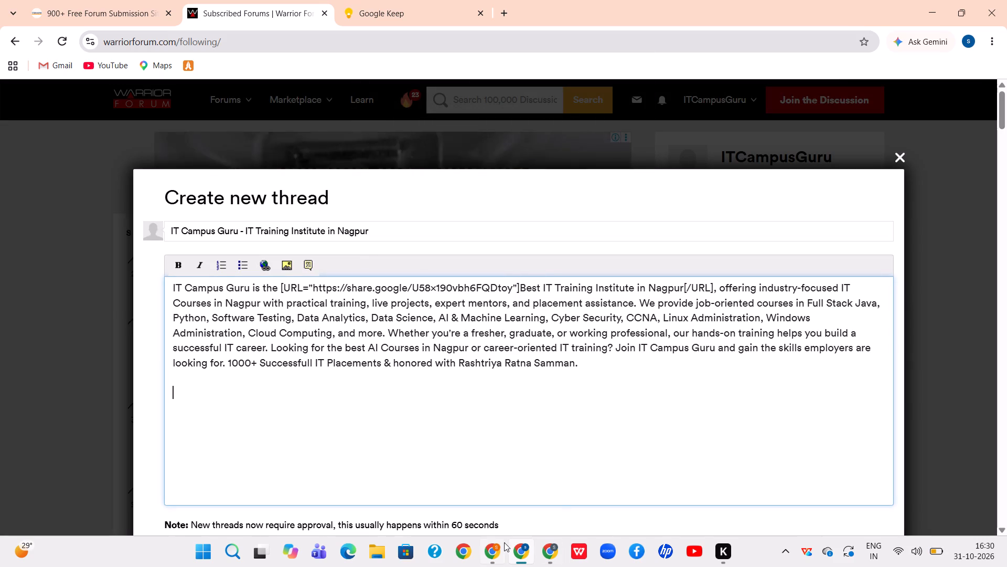
click(490, 552)
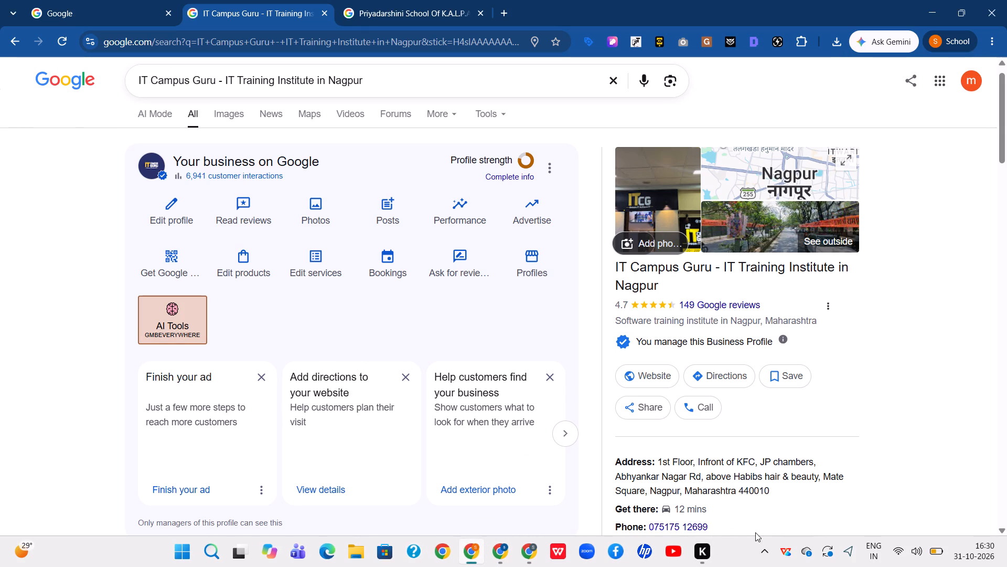
click(760, 526)
drag(760, 526, 680, 430)
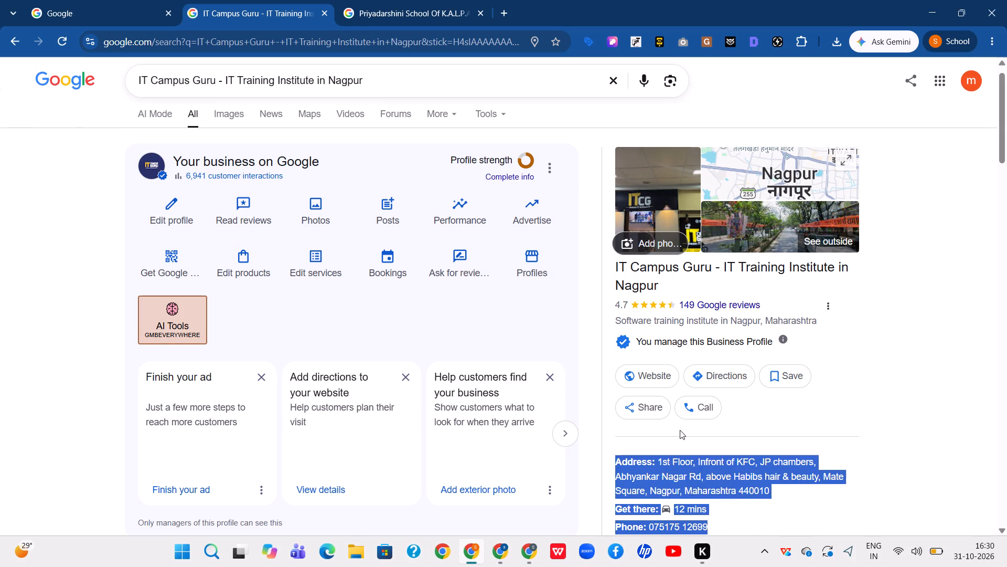
key(ctrl+c)
click(680, 430)
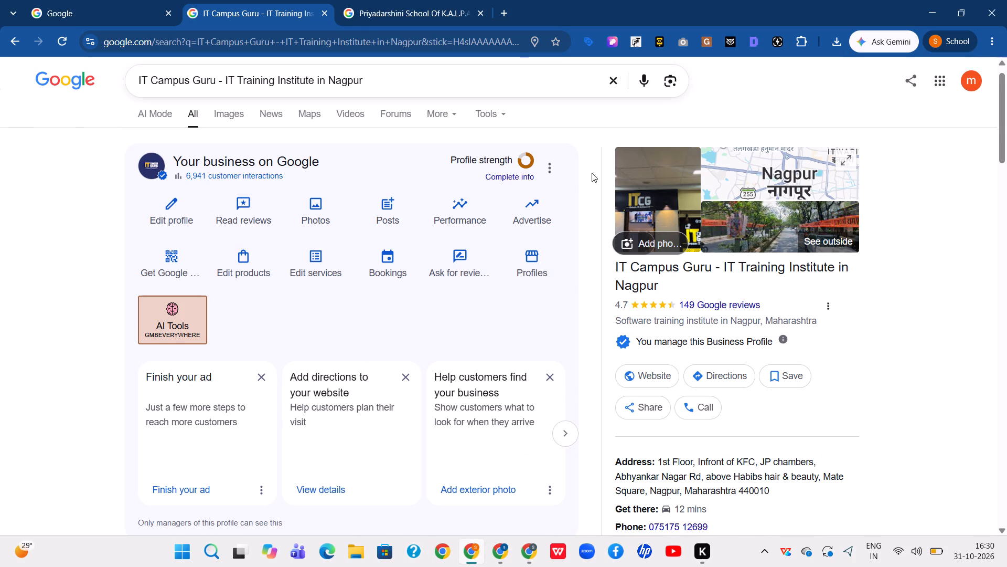
click(453, 1)
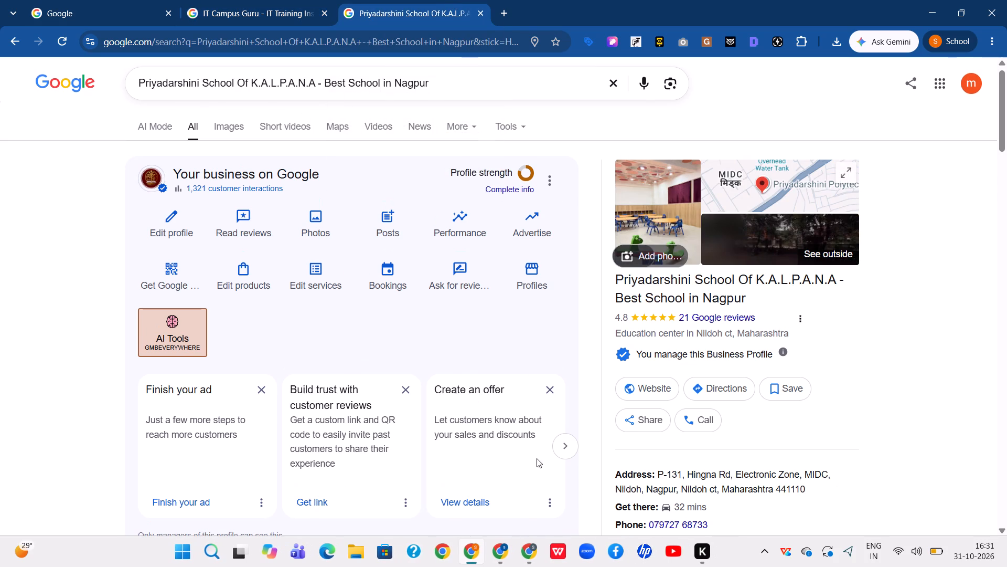
click(497, 555)
key(ctrl+v)
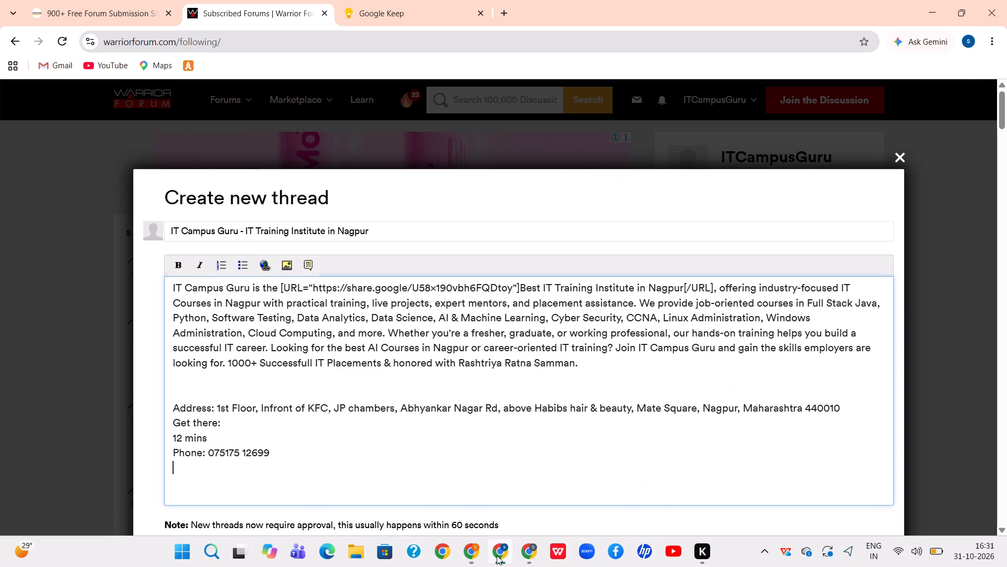
Replace the "Get there:" and "12 mins" lines with a blank line between the address and phone in the thread's details.
click(172, 424)
drag(172, 424, 248, 431)
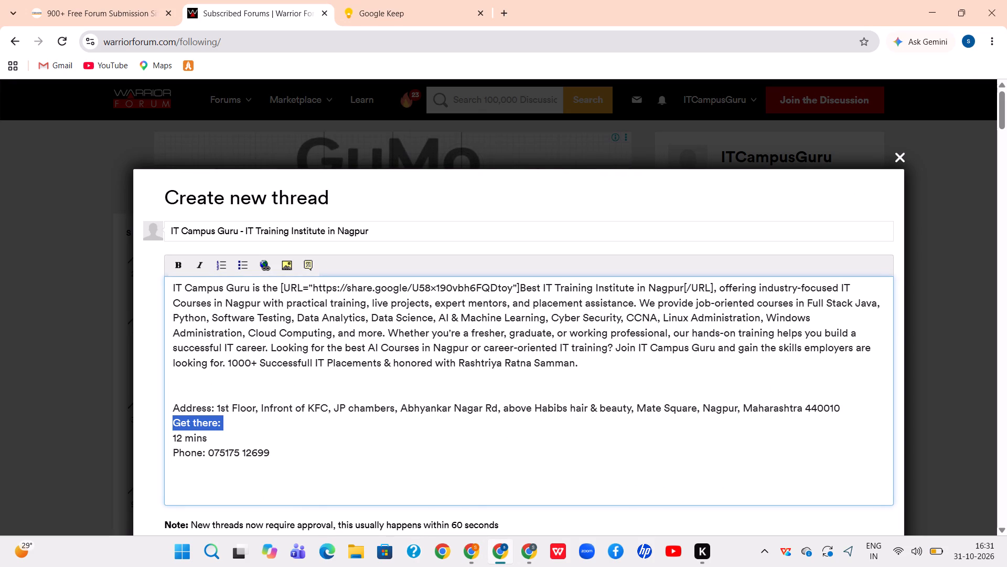
drag(248, 431, 247, 432)
key(BackSpace)
key(Return)
key(Down)
key(Down)
key(Down)
key(Down)
key(Down)
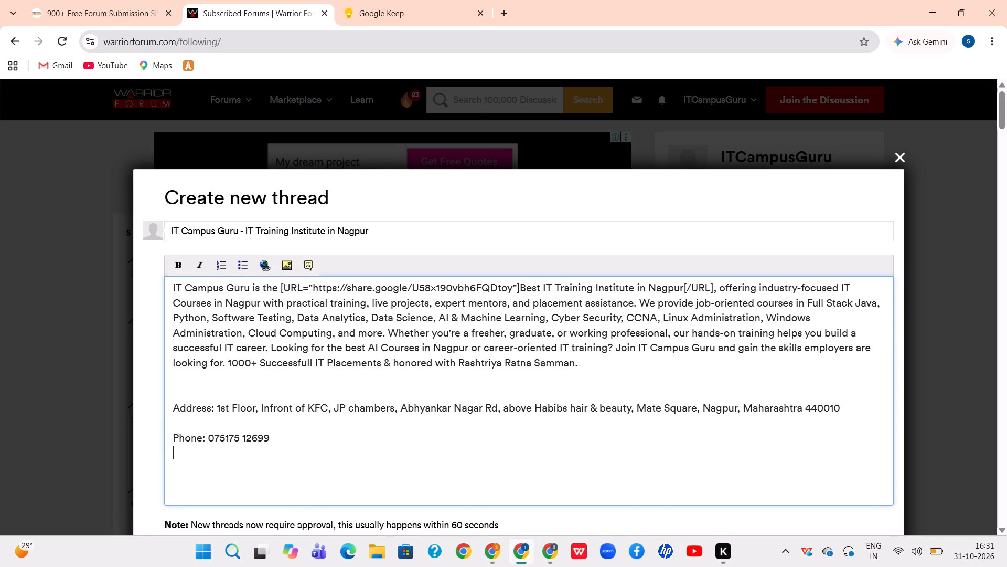
Copy all hashtags from the "Keywords for IT Training Institute:" note, paste them below the phone line after a blank line, and add a closing period.
key(Return)
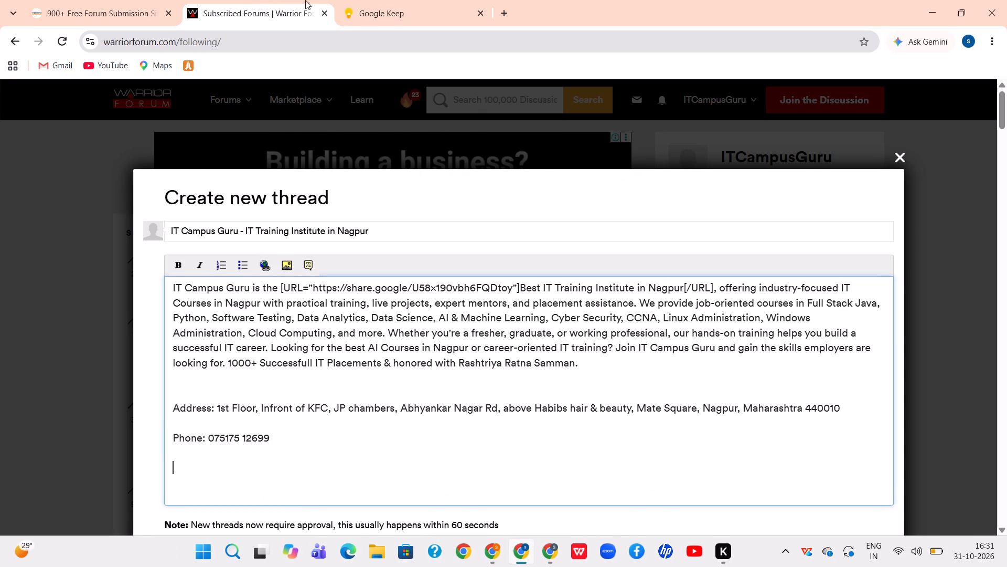
click(362, 1)
key(ctrl+a)
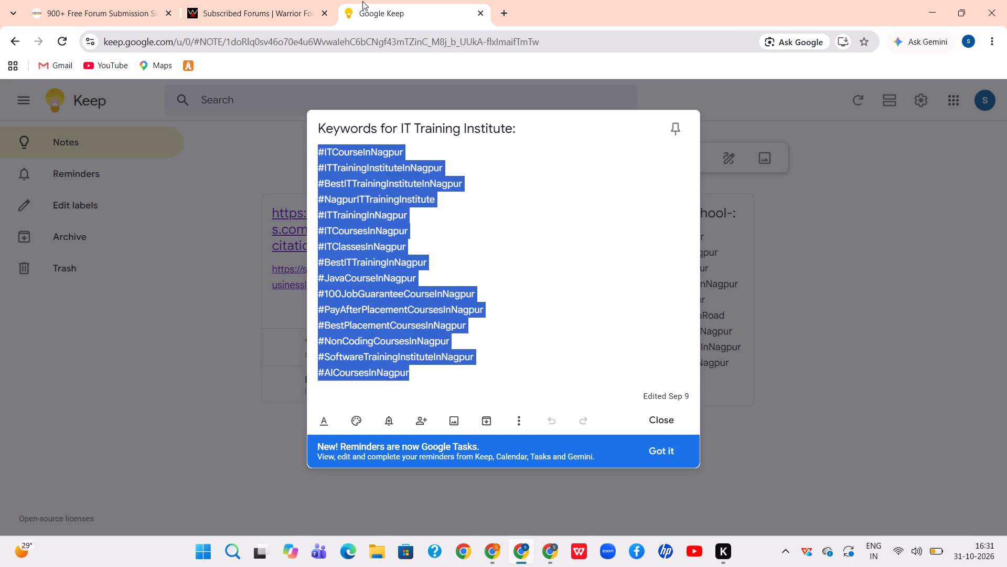
key(ctrl+c)
click(273, 0)
key(ctrl+v)
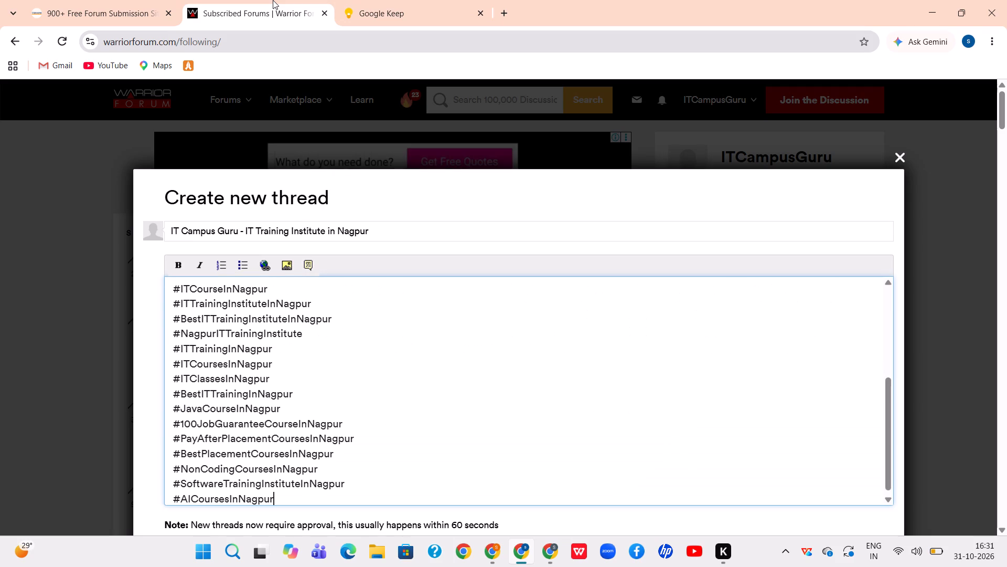
scroll(247, 323, up, 6)
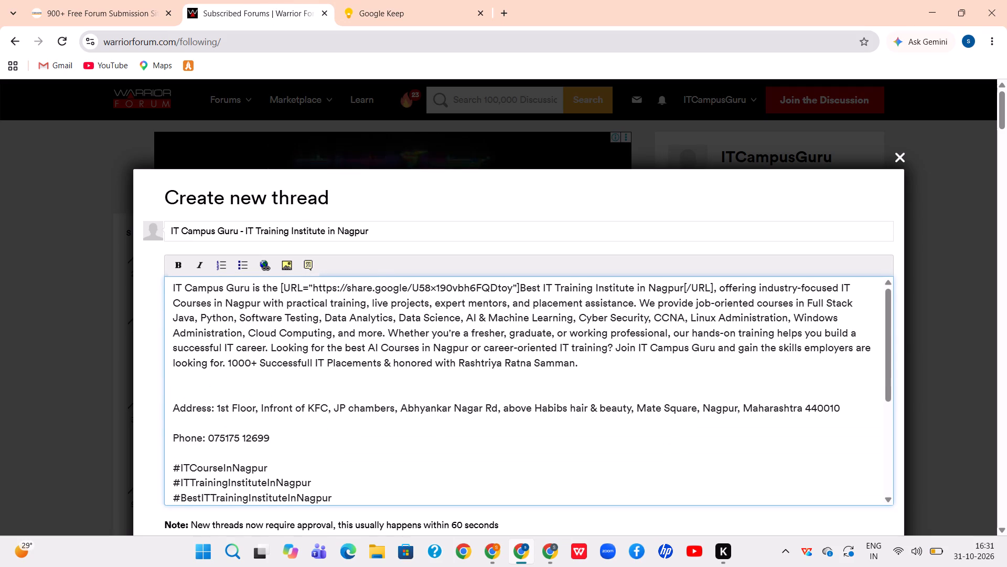
scroll(247, 323, down, 4)
key(period)
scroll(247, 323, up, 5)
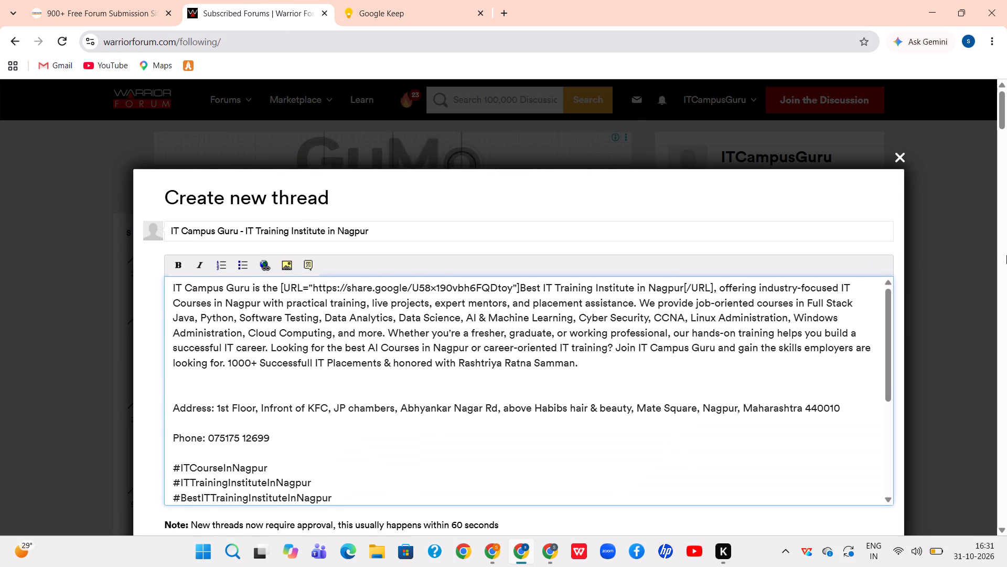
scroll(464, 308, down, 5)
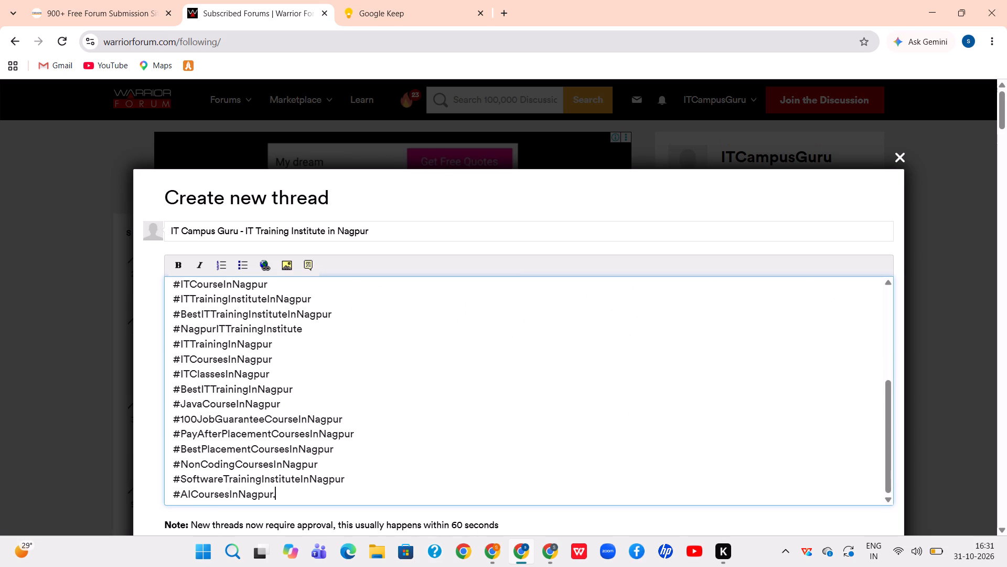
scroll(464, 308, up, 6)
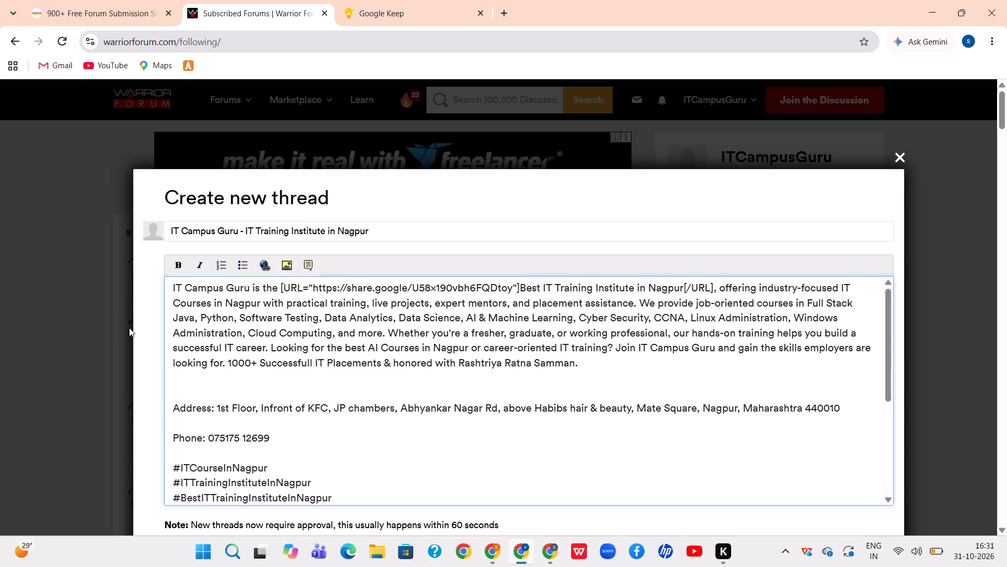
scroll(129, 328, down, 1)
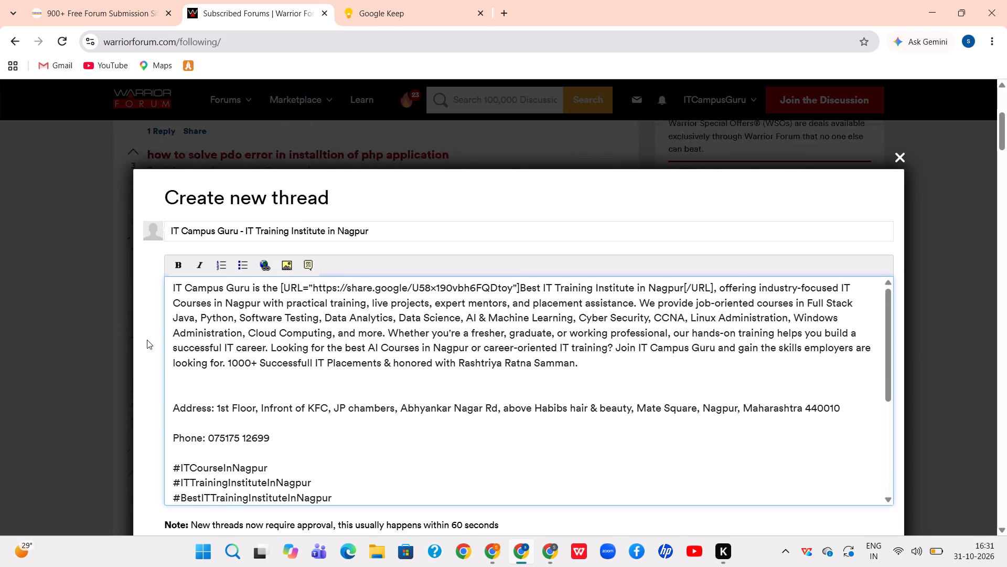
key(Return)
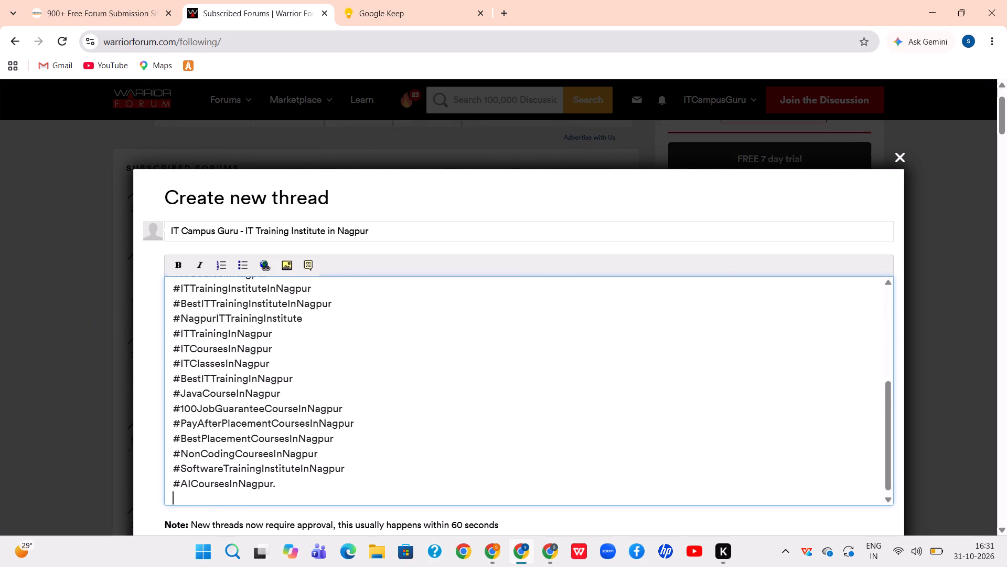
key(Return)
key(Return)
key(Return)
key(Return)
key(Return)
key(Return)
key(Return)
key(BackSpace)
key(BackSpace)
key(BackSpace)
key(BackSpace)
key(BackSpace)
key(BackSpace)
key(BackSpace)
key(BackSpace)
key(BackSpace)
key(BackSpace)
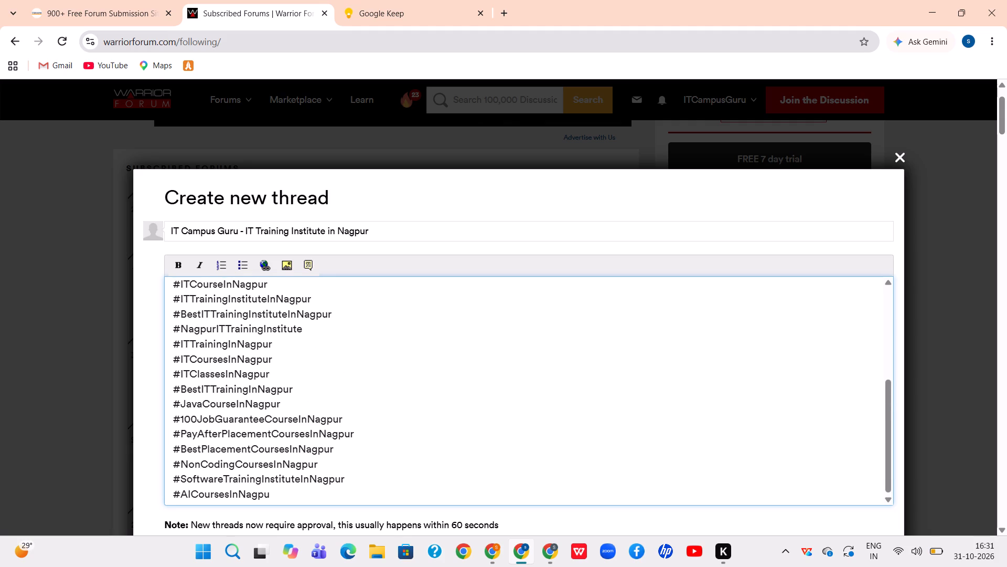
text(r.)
Review the drafted thread's details and look below them in the Create new thread form for a way to submit it.
scroll(147, 340, up, 6)
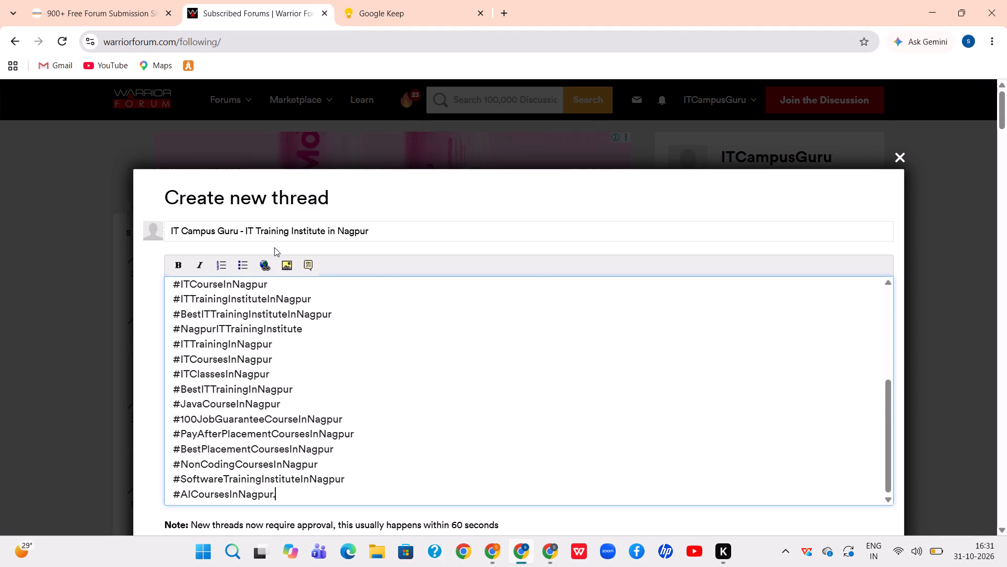
scroll(267, 353, up, 4)
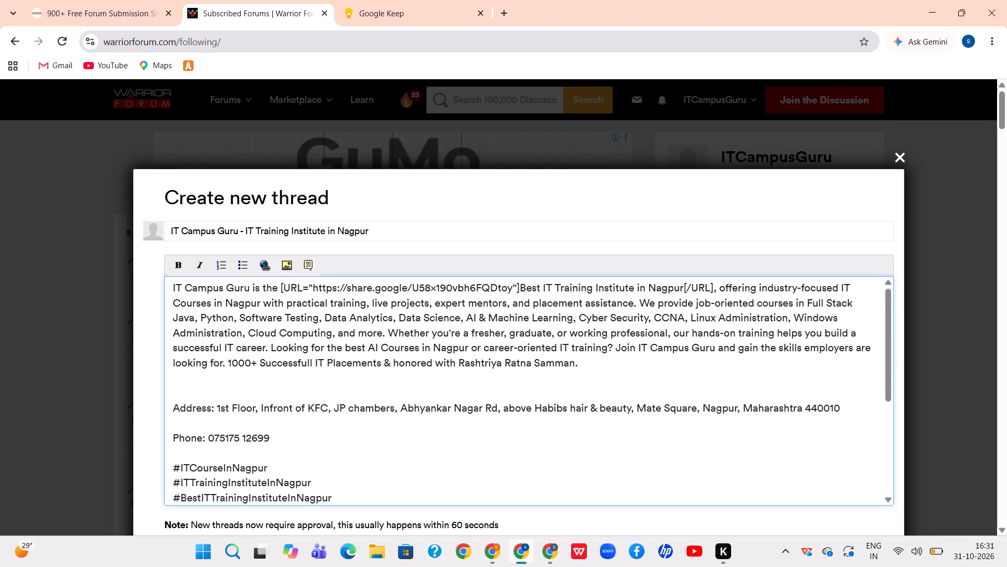
click(630, 199)
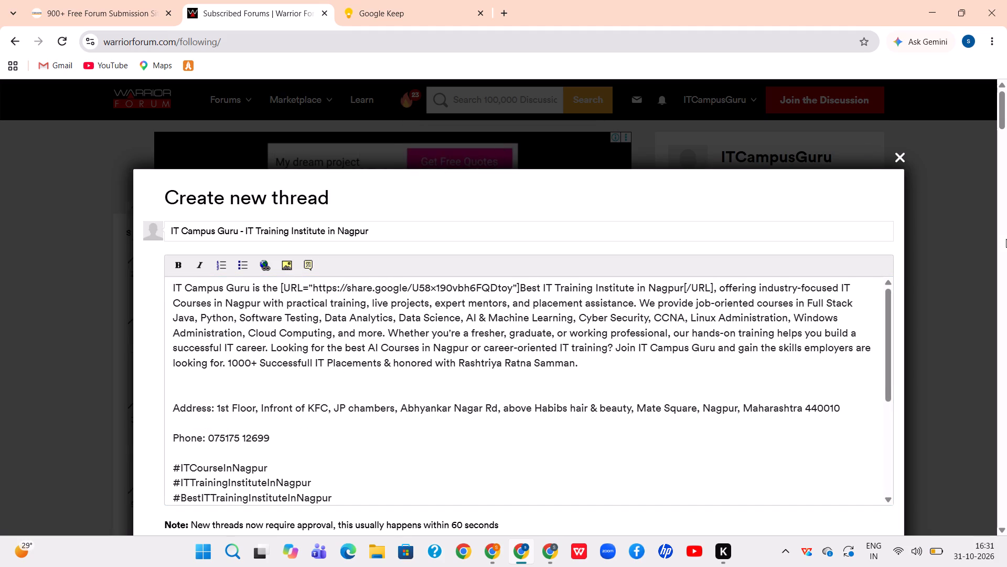
scroll(1006, 239, down, 15)
scroll(1006, 239, down, 14)
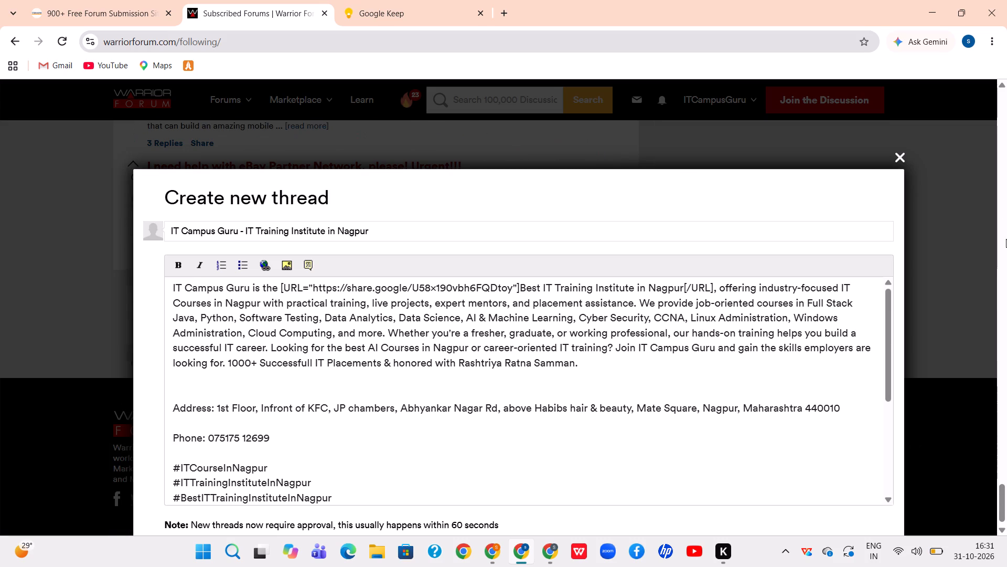
scroll(1006, 239, down, 5)
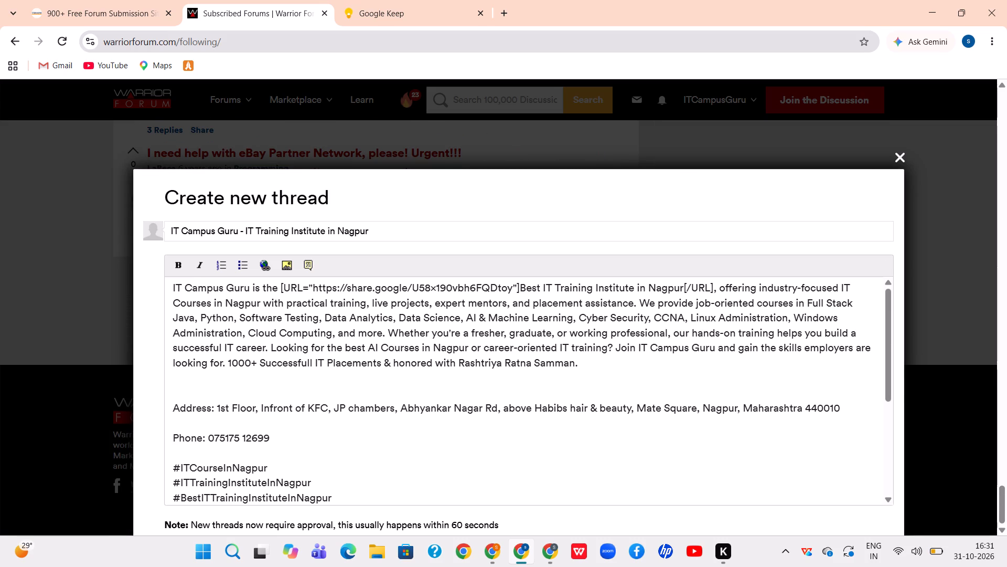
scroll(921, 432, down, 3)
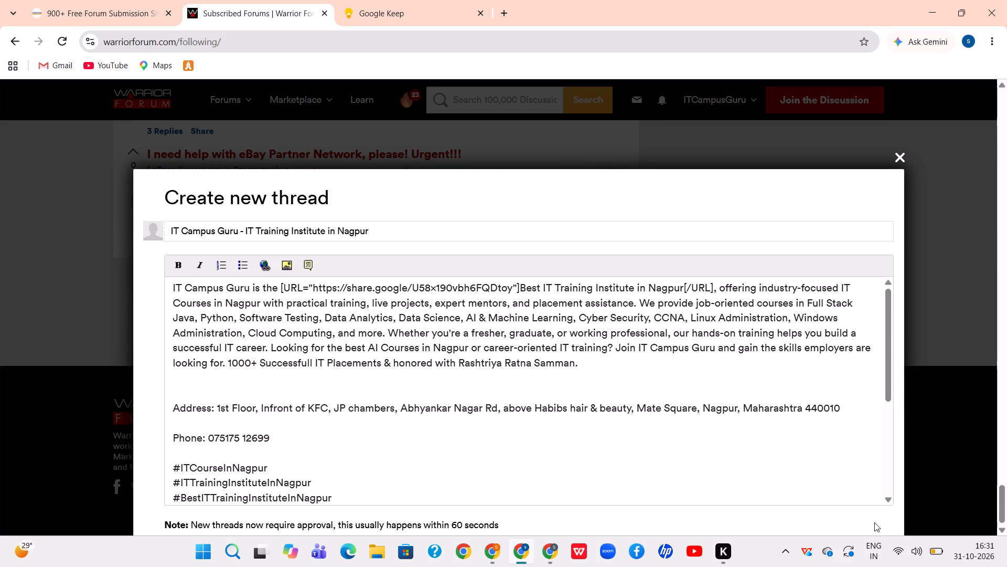
click(872, 527)
key(Page_Down)
key(Page_Down)
scroll(872, 527, down, 2)
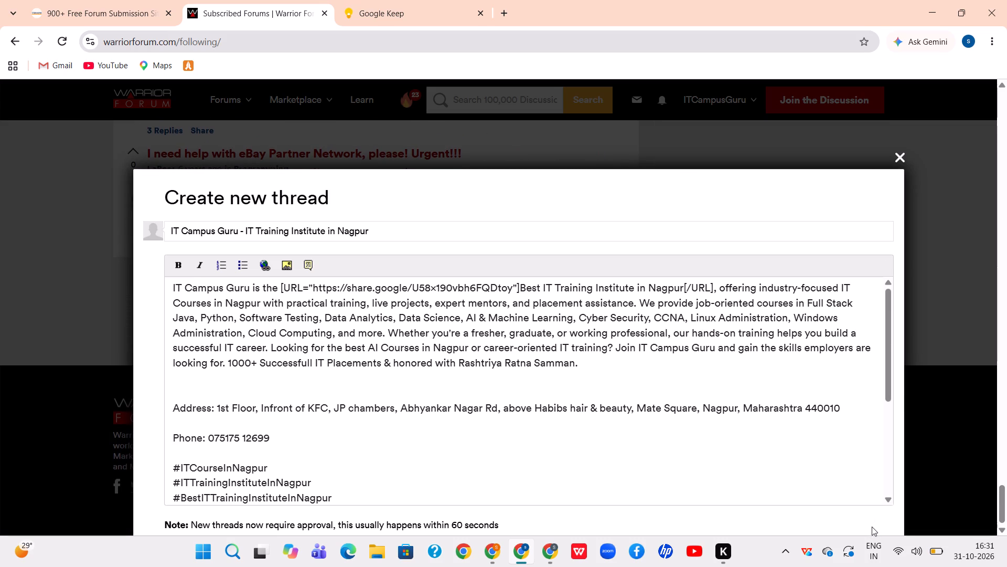
triple_click(872, 527)
click(872, 527)
scroll(872, 527, down, 1)
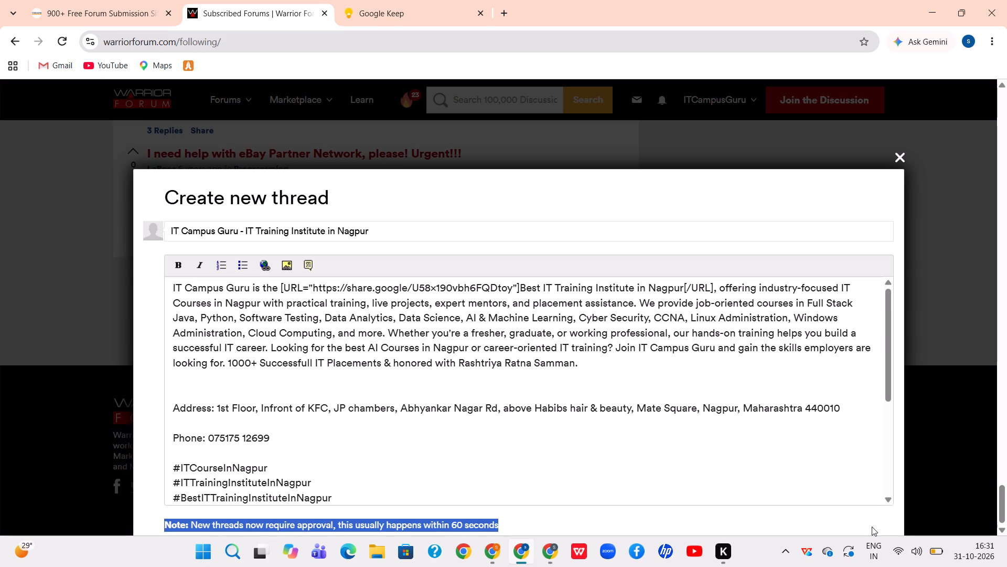
click(872, 527)
key(Page_Up)
key(Page_Up)
key(Page_Up)
key(Page_Up)
key(Page_Up)
key(Page_Up)
key(Page_Up)
key(Page_Up)
key(Page_Up)
key(Page_Up)
key(Page_Up)
key(Page_Up)
key(Page_Up)
key(Page_Up)
key(Page_Up)
key(Page_Up)
key(Page_Up)
key(Page_Up)
key(Page_Up)
key(Page_Up)
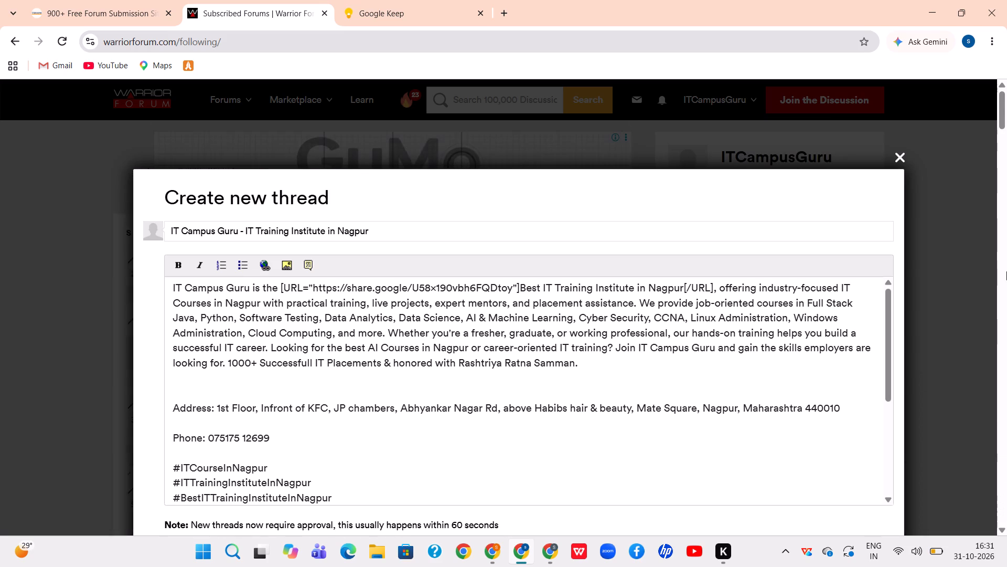
scroll(773, 219, up, 3)
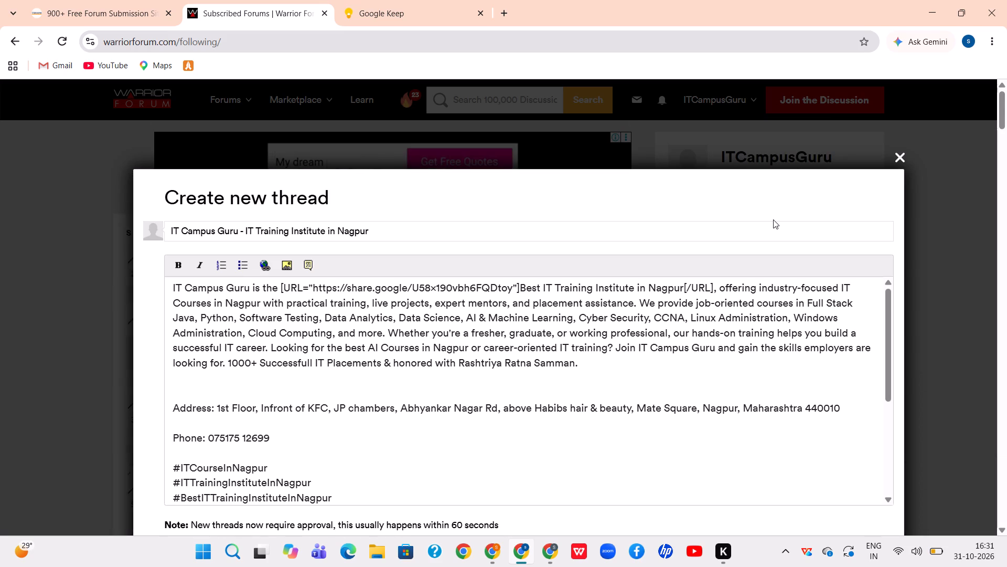
scroll(773, 219, up, 1)
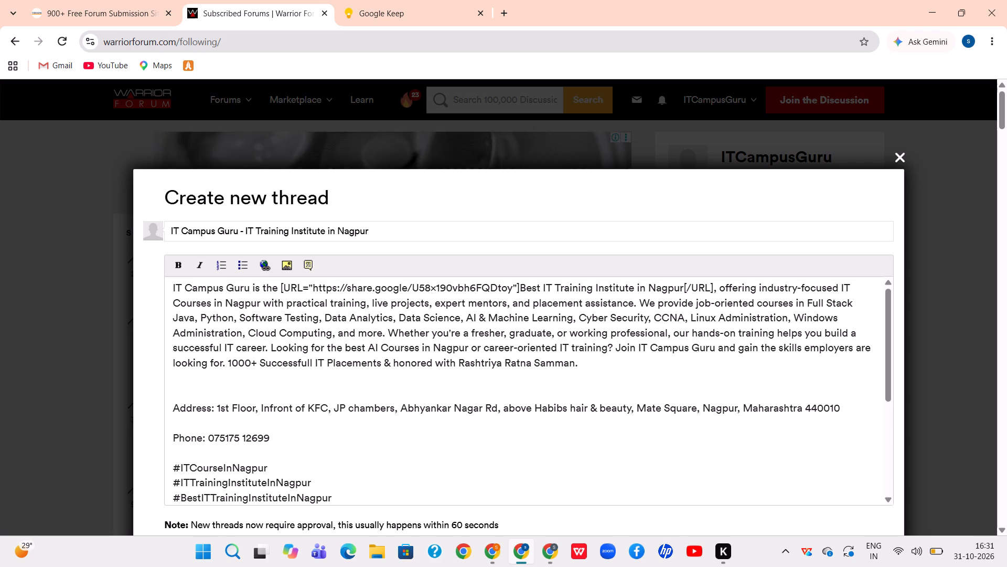
key(Return)
key(Return)
key(Return)
key(Return)
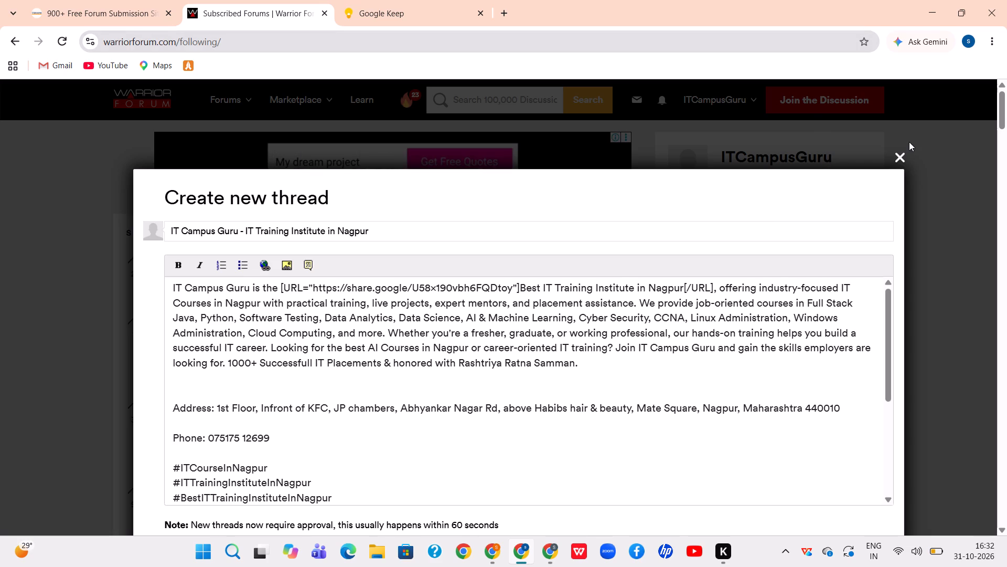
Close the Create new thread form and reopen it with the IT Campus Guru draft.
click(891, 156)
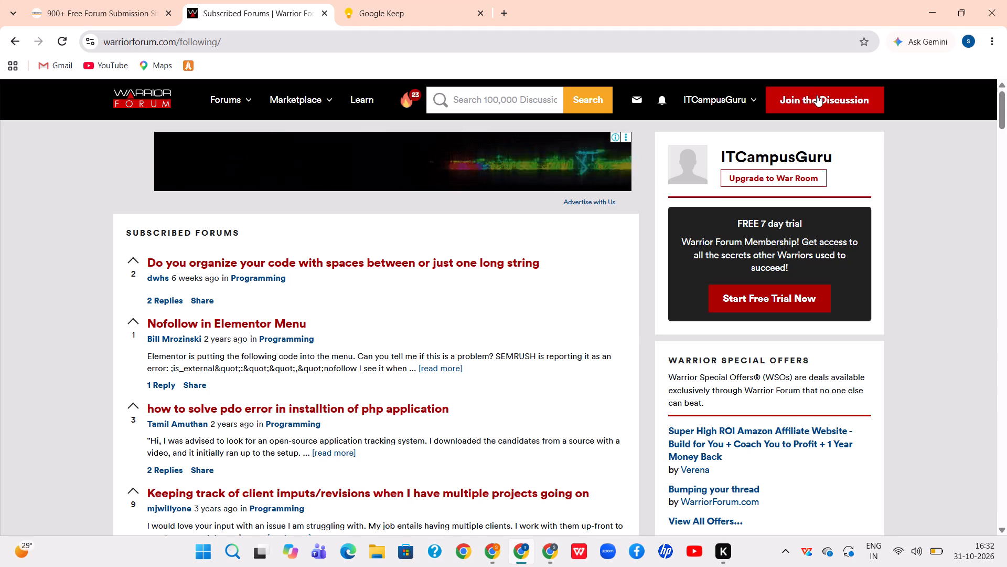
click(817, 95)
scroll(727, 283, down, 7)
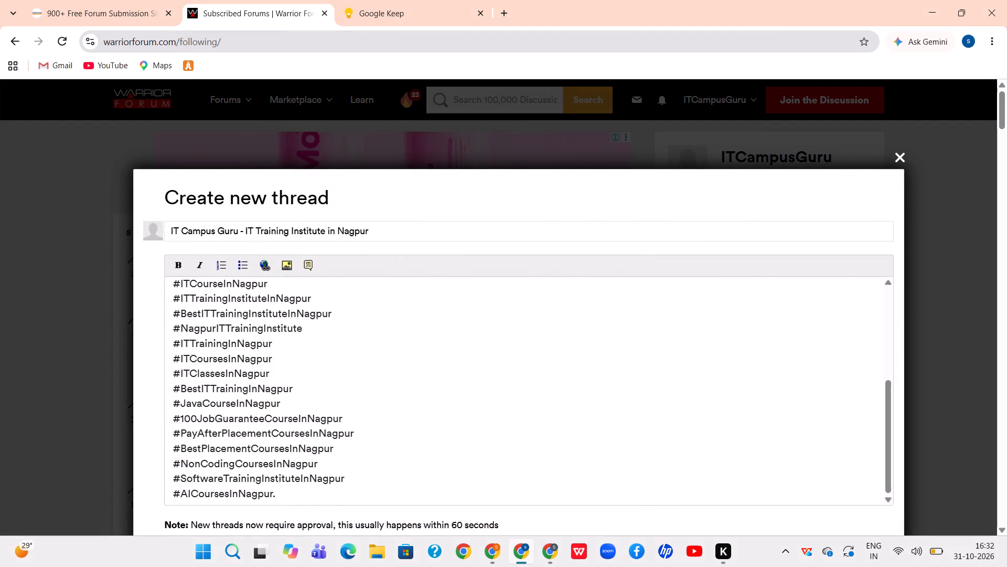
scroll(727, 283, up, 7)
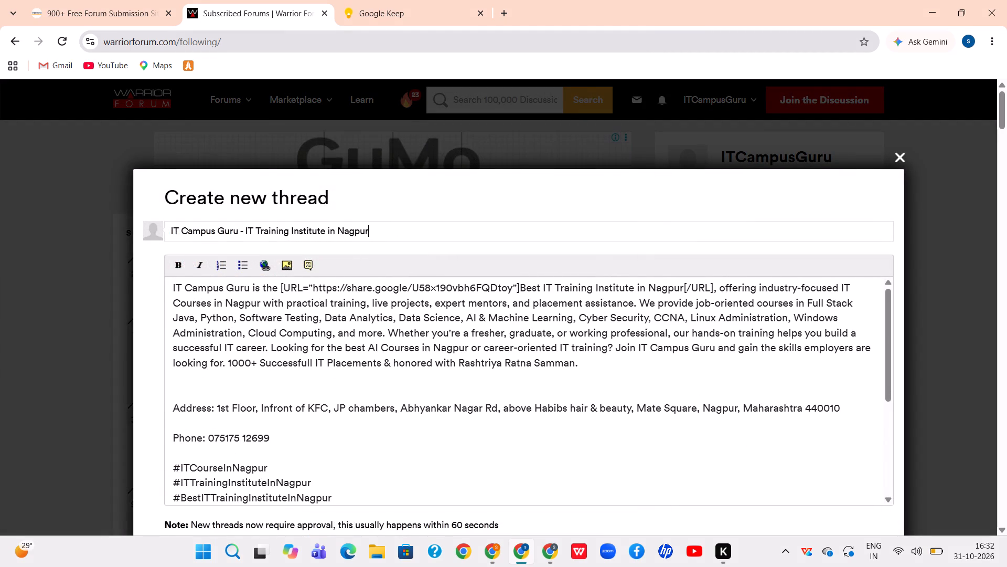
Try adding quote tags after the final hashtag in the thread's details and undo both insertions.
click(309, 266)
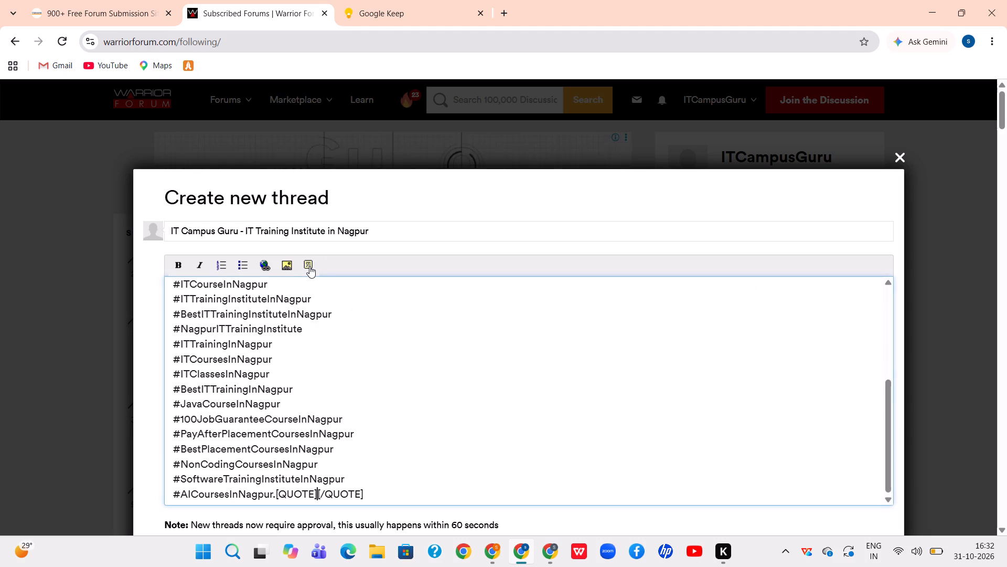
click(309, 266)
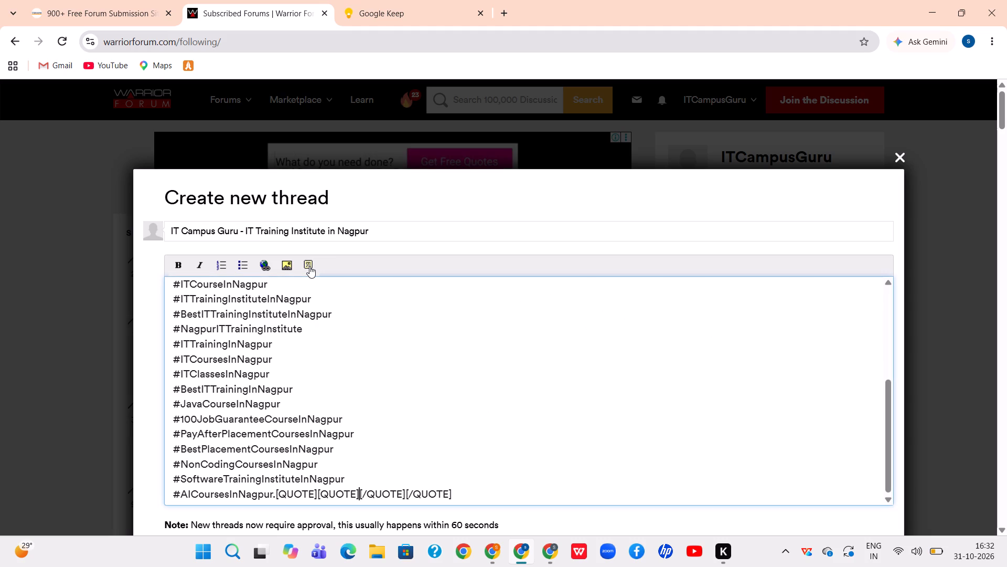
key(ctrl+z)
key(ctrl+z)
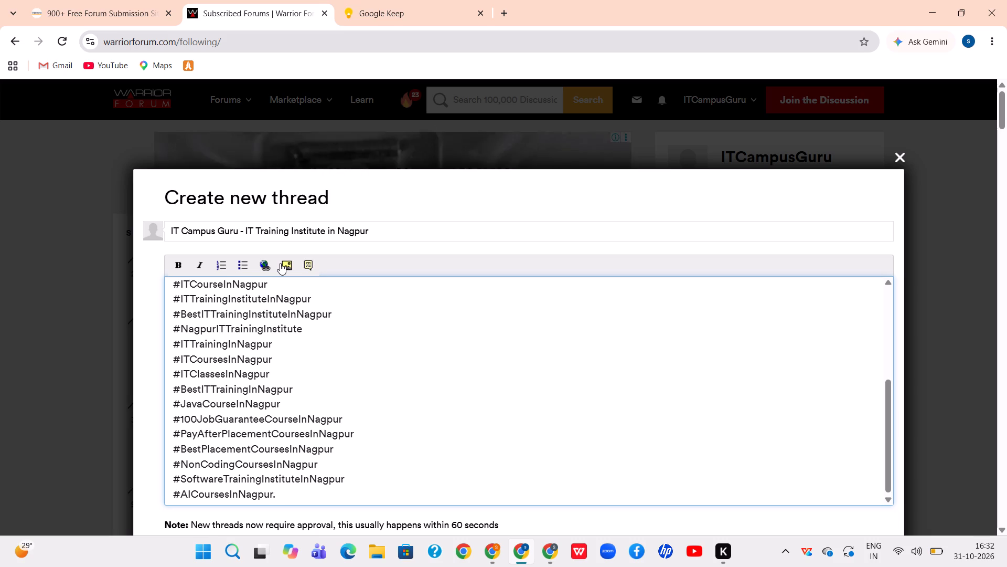
Look again through the Create new thread form and the page behind it for a way to submit the thread.
scroll(326, 309, up, 10)
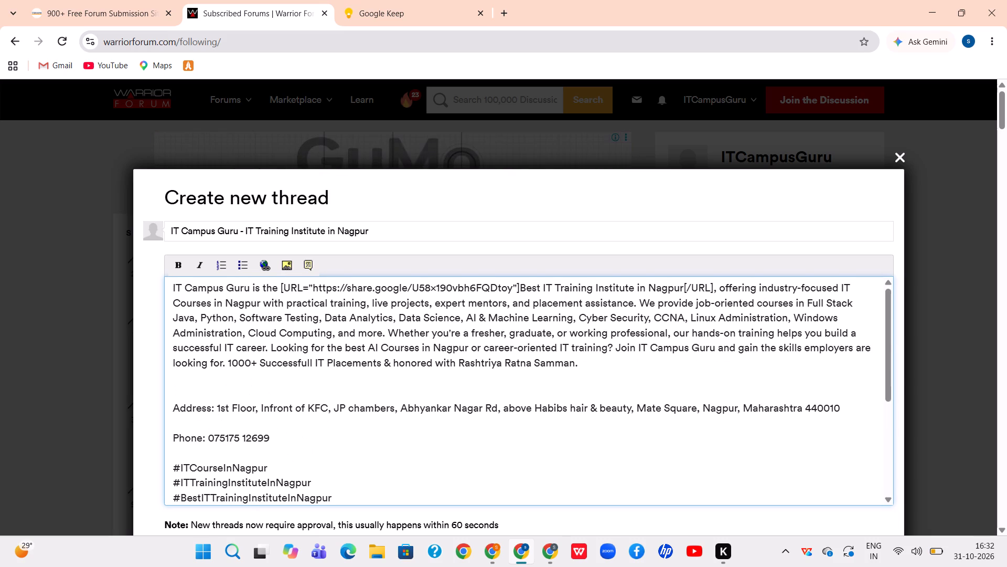
scroll(0, 344, down, 3)
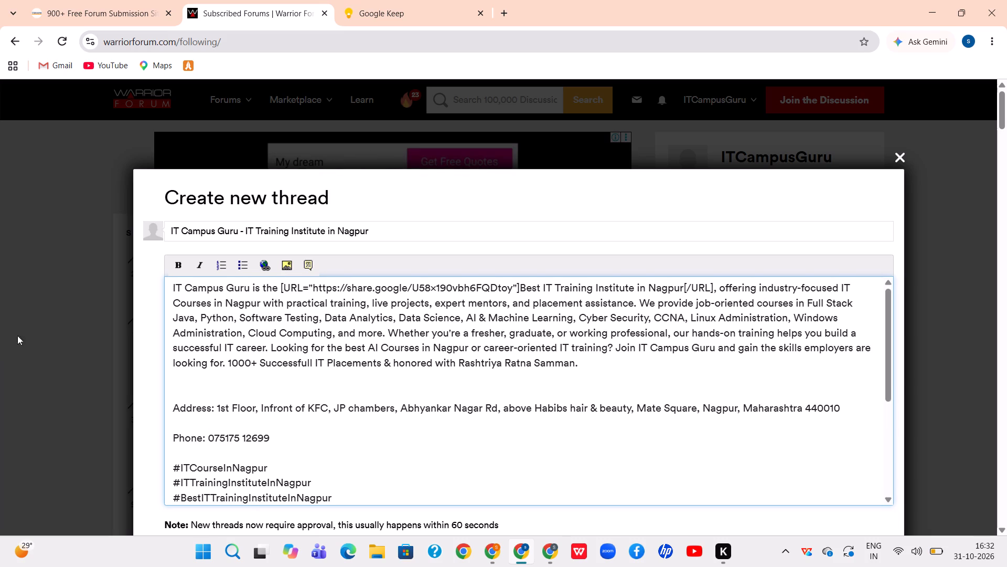
scroll(1006, 440, down, 20)
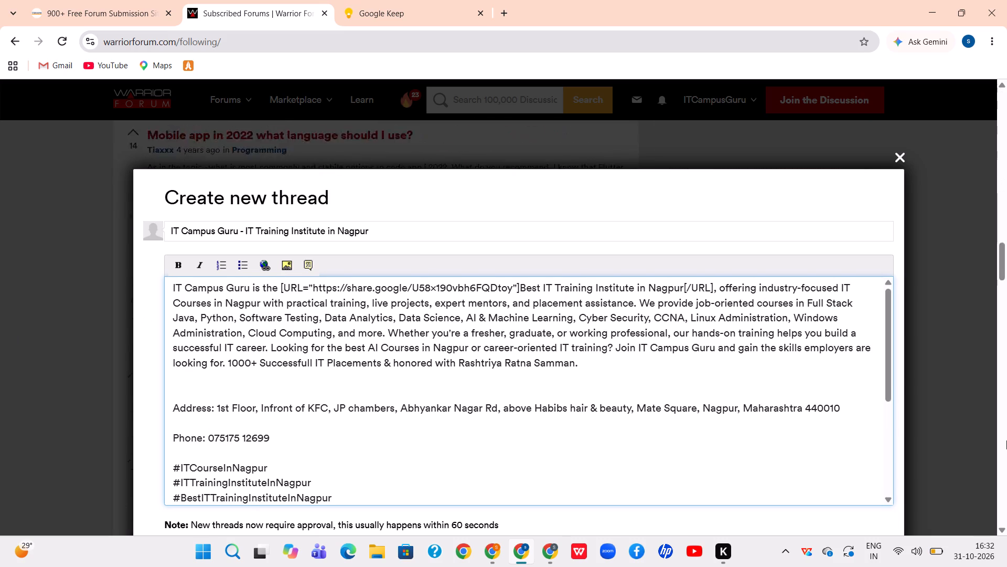
scroll(1006, 440, down, 12)
scroll(1006, 440, down, 13)
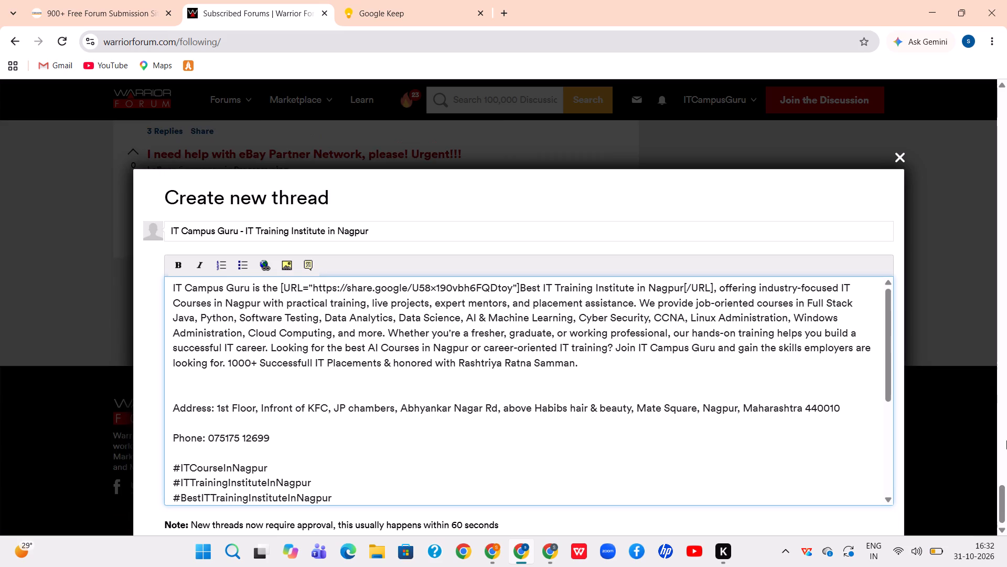
scroll(1006, 440, up, 15)
scroll(1006, 440, up, 16)
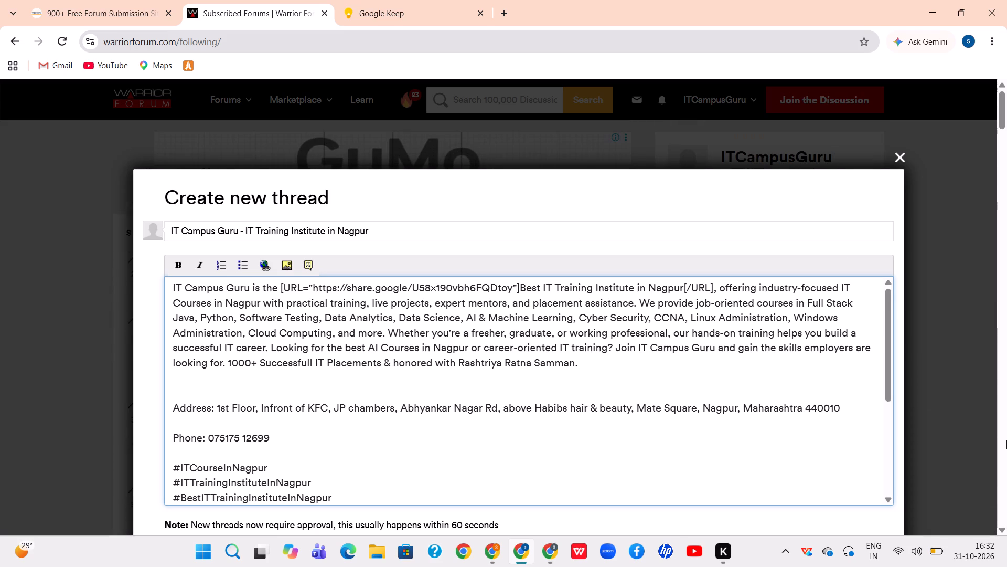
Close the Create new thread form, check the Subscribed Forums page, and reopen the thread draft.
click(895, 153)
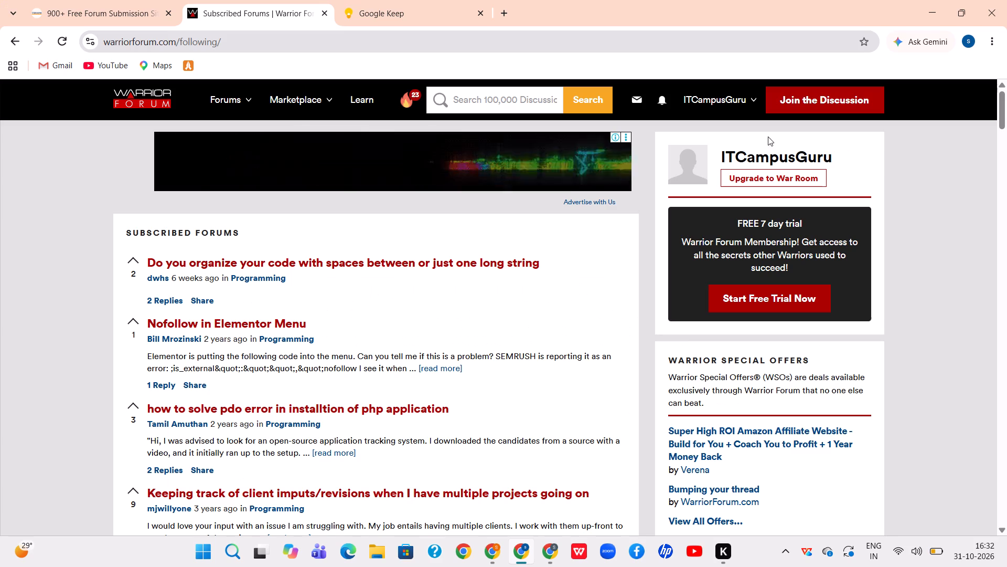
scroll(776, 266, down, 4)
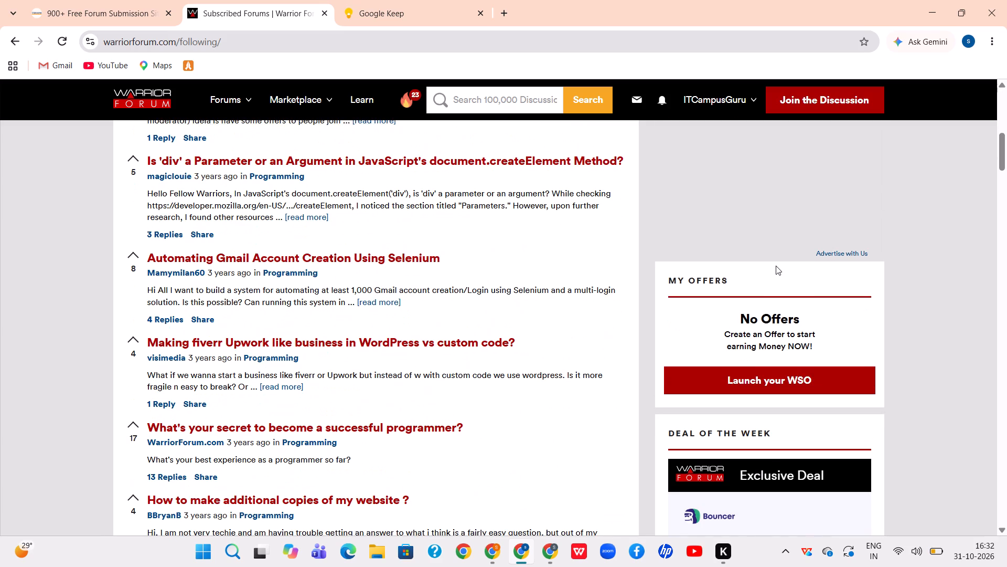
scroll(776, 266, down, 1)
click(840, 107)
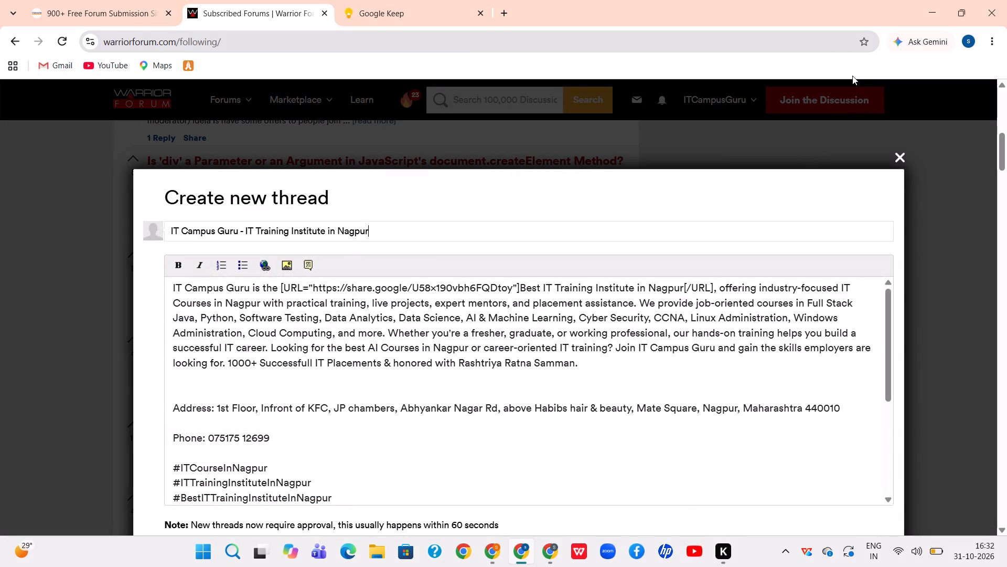
Look through the IT Campus Guru draft in the Create new thread form again for a way to submit it.
scroll(616, 421, down, 10)
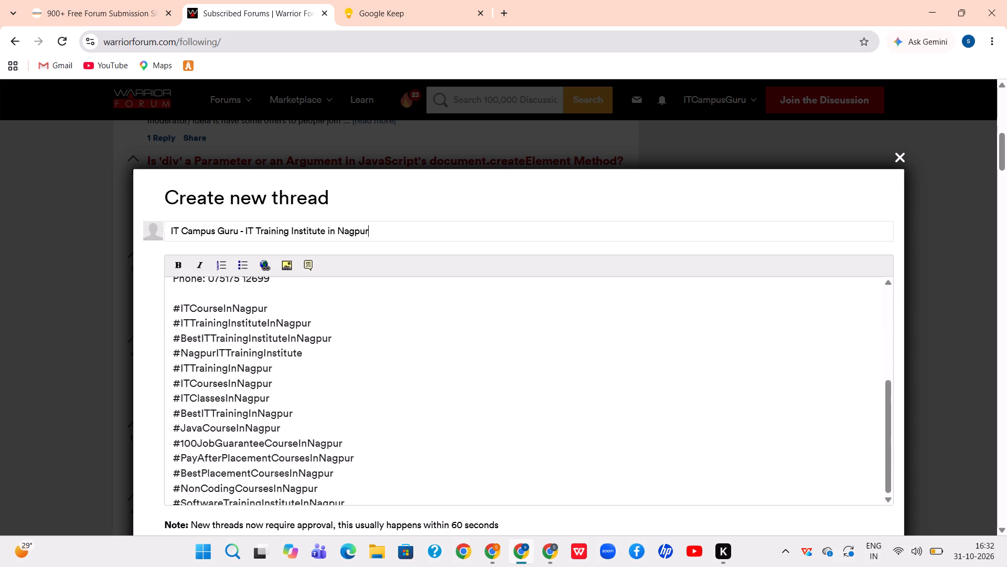
scroll(616, 421, up, 7)
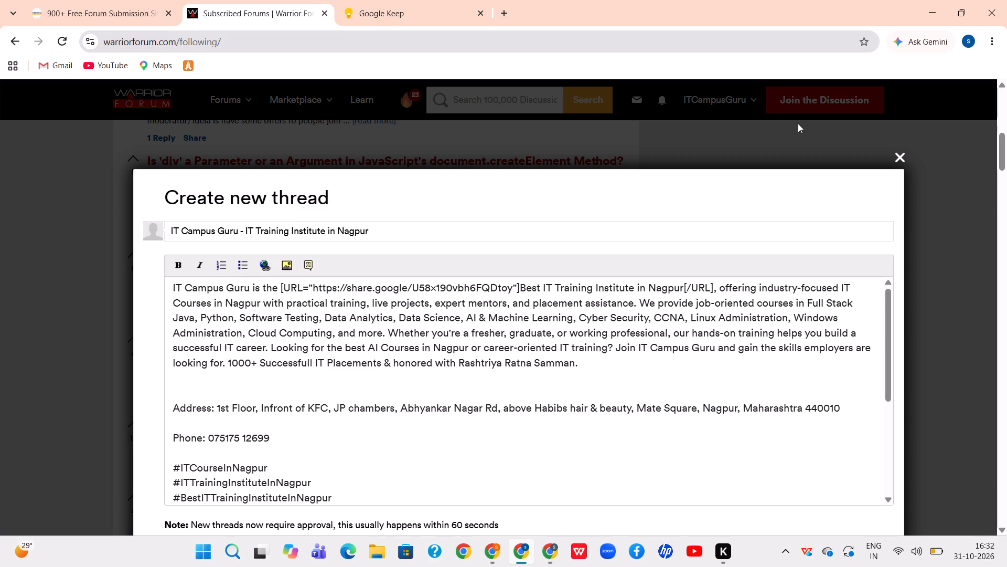
scroll(758, 463, down, 9)
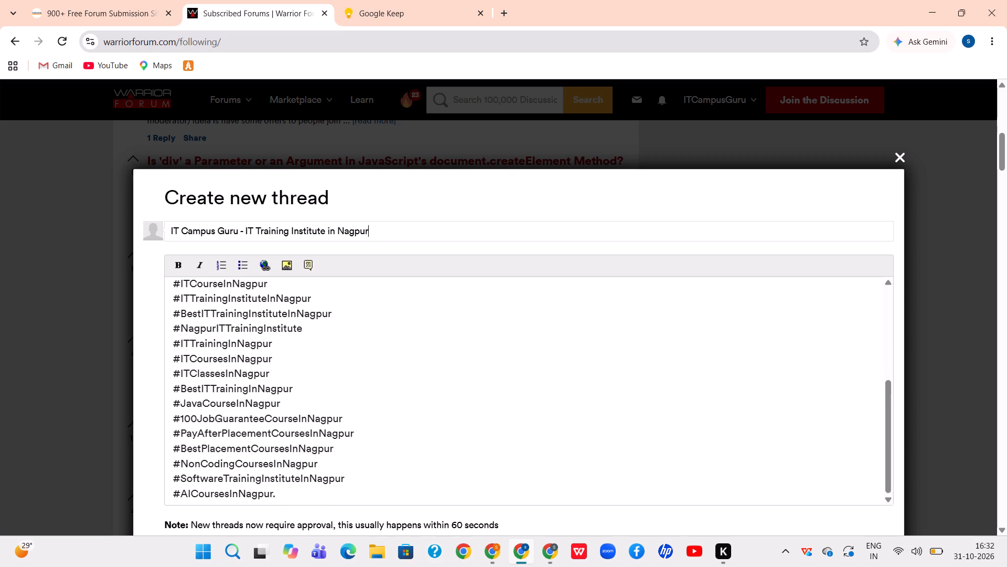
scroll(758, 463, up, 4)
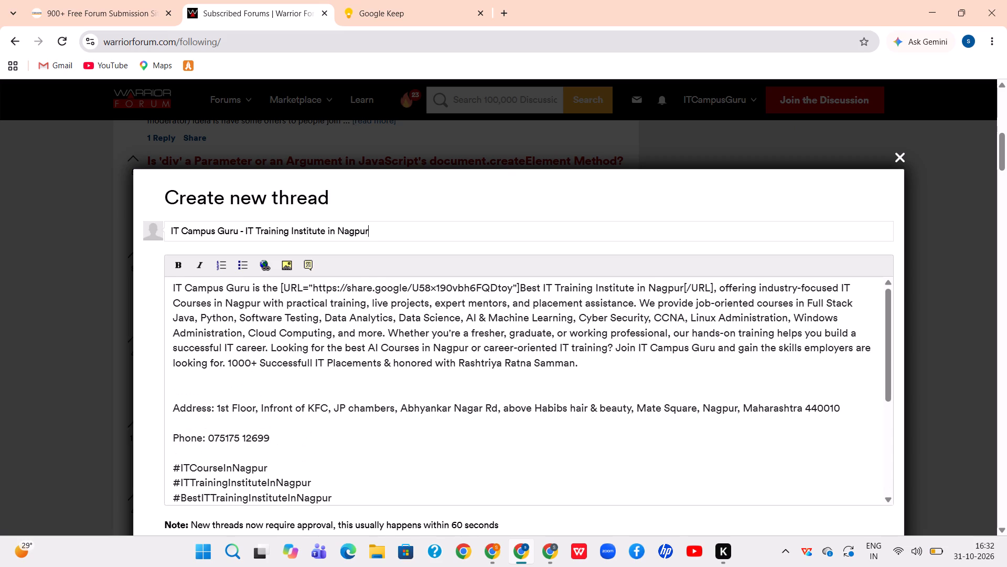
scroll(865, 522, down, 1)
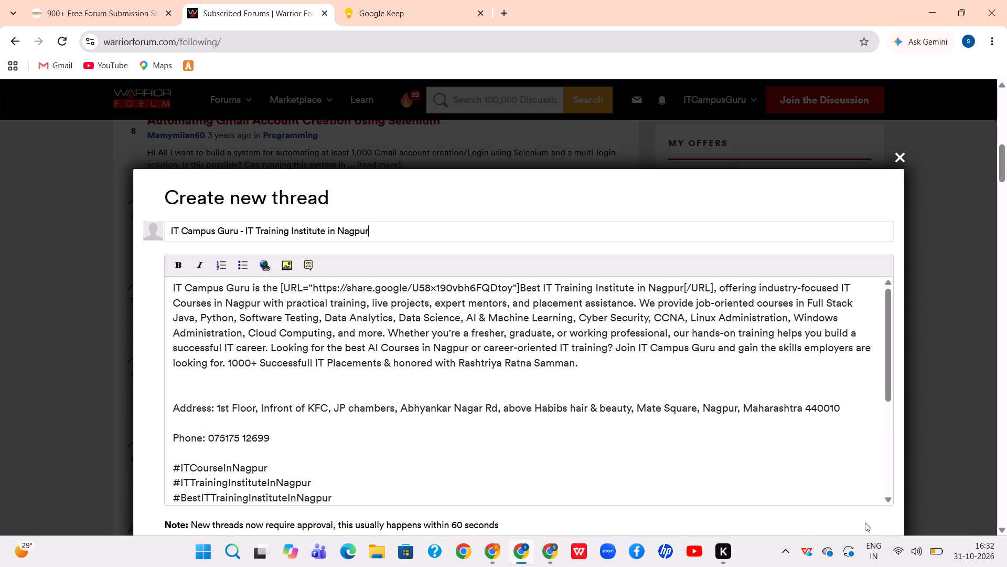
scroll(865, 522, down, 1)
triple_click(876, 531)
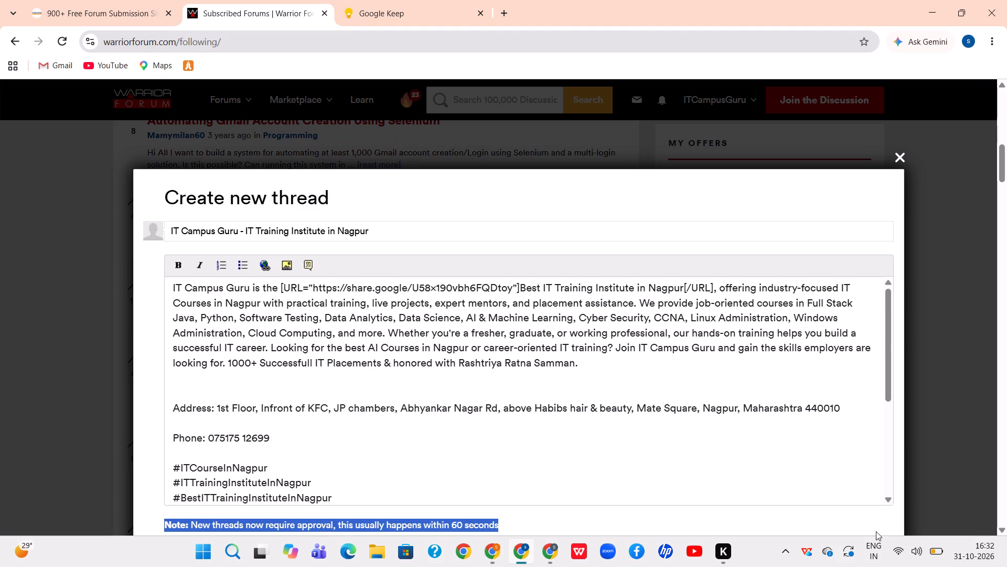
click(776, 521)
scroll(799, 502, up, 1)
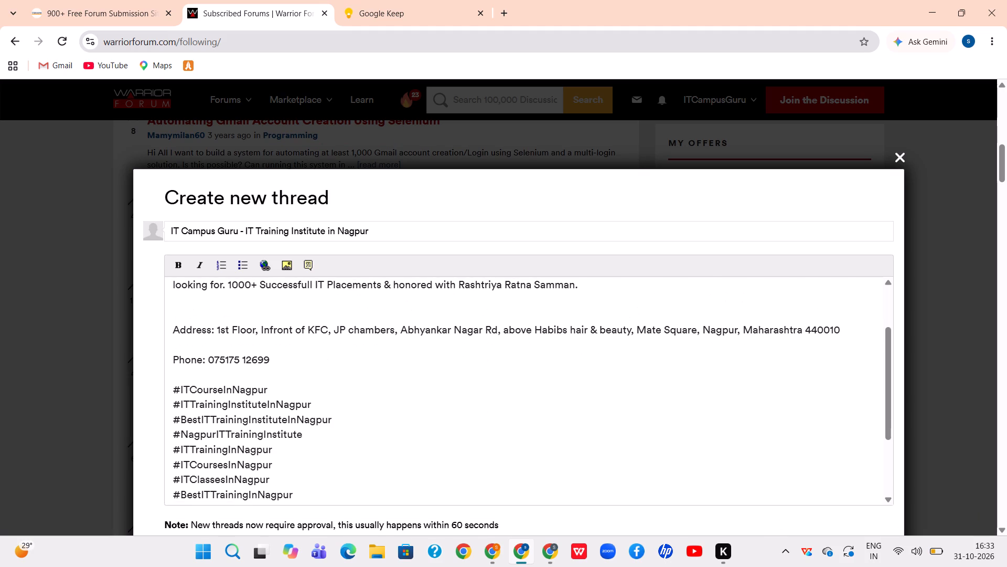
scroll(799, 502, up, 1)
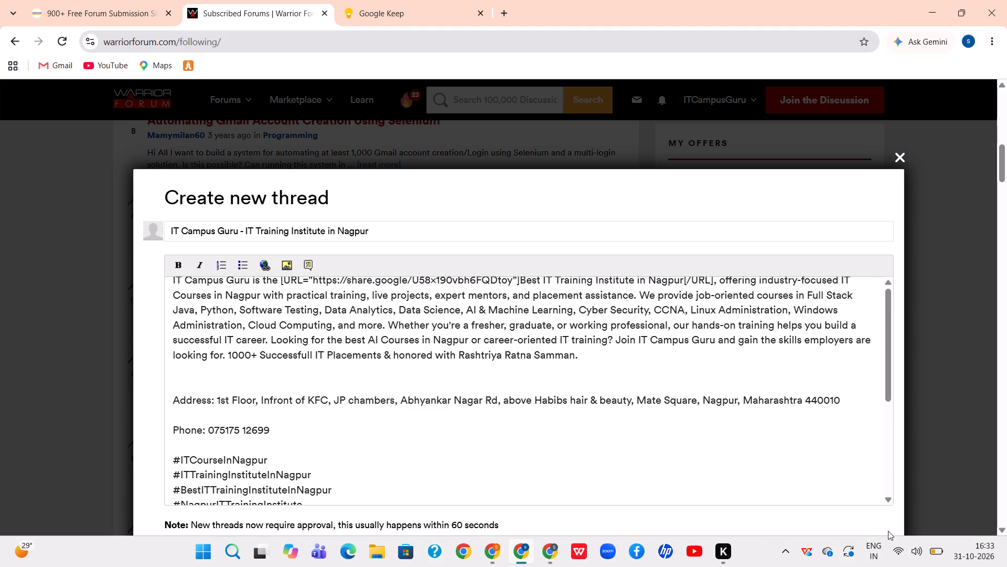
double_click(888, 532)
double_click(888, 532)
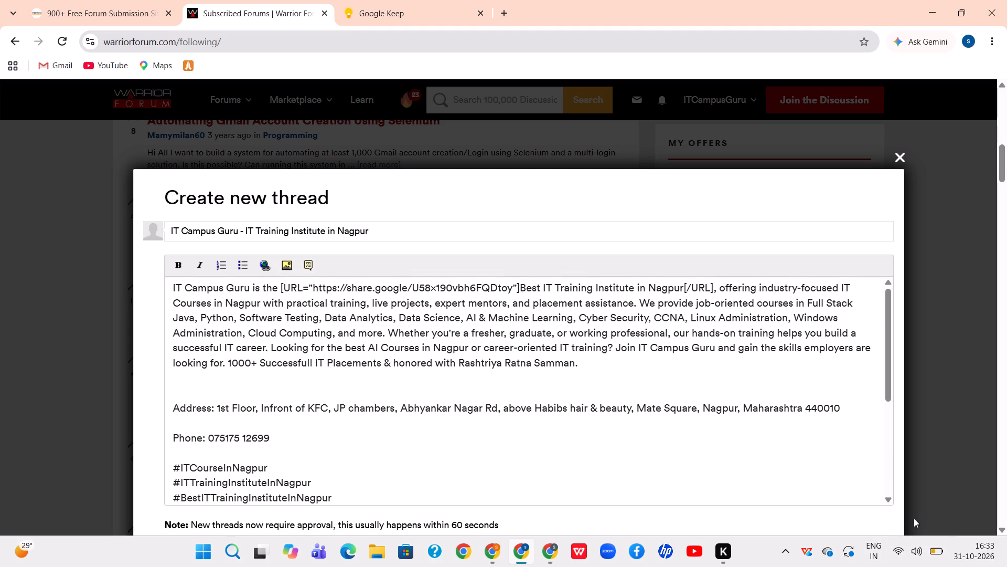
scroll(910, 517, up, 7)
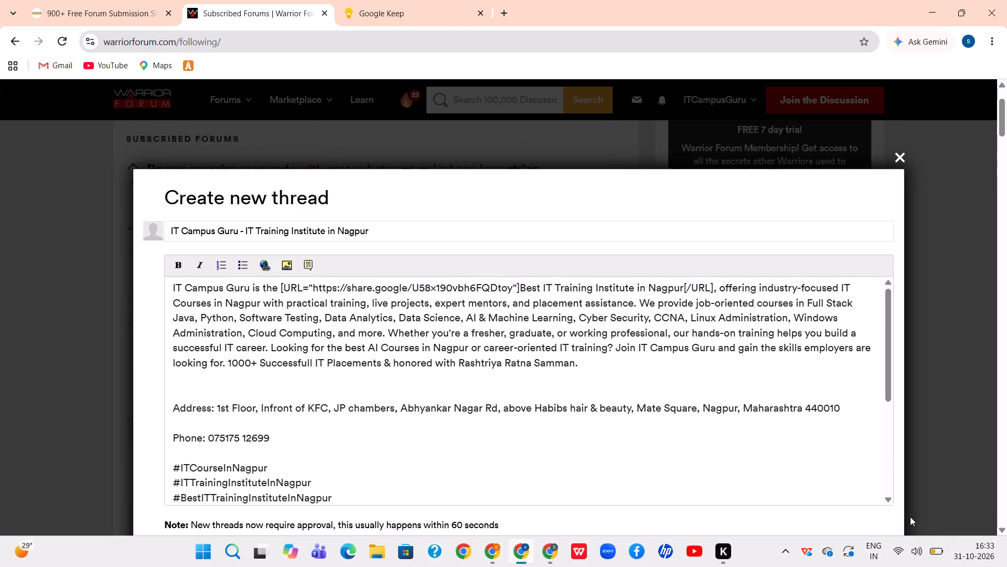
scroll(910, 517, up, 1)
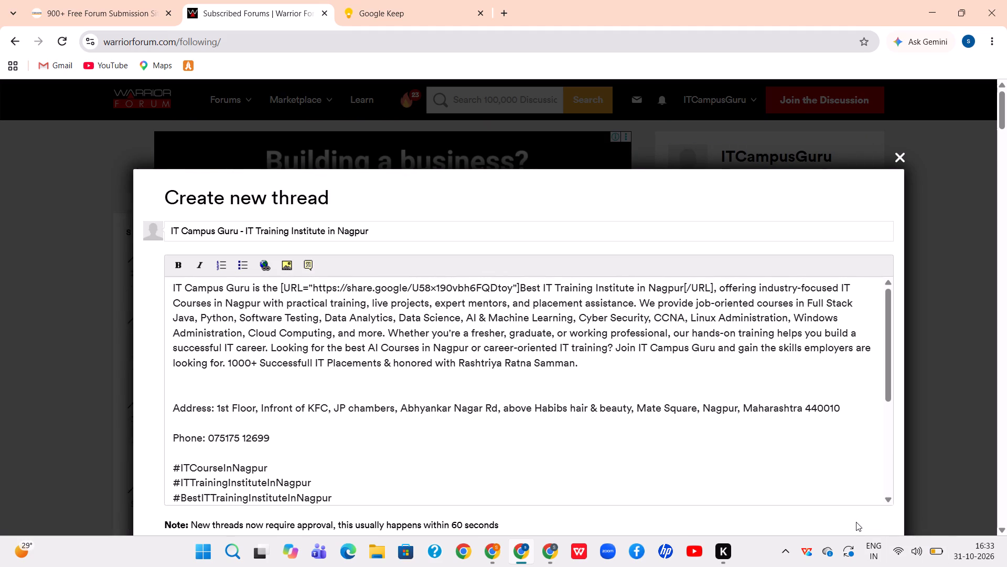
click(856, 522)
click(856, 522)
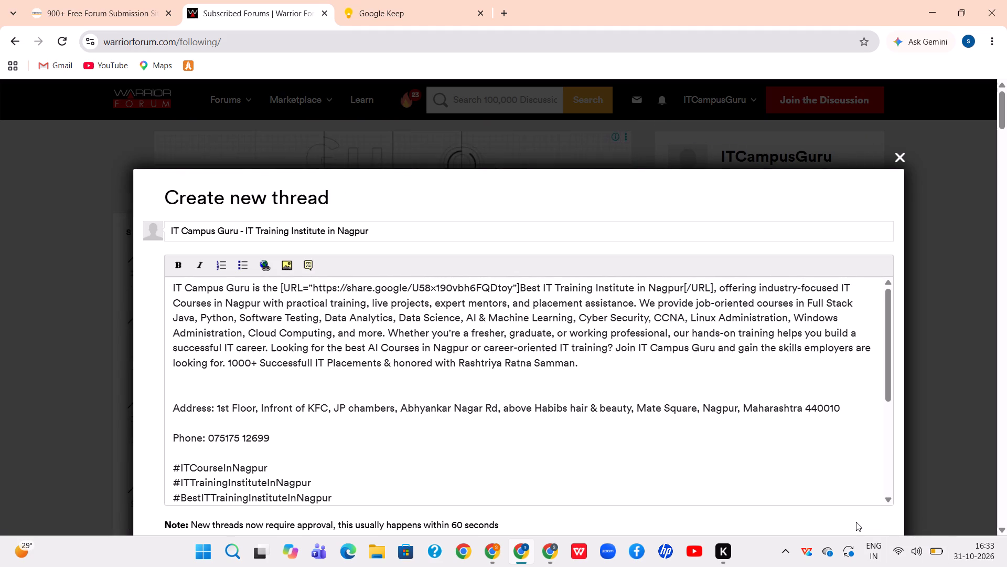
key(Down)
key(Down)
key(Down)
key(Down)
key(Down)
key(Down)
key(Down)
key(Down)
key(Down)
key(Down)
key(Down)
key(Down)
key(Down)
key(Down)
key(Up)
key(Up)
key(Up)
key(Up)
key(Up)
key(Up)
key(Up)
key(Up)
key(Up)
key(Up)
key(Up)
key(Up)
key(Up)
key(Up)
key(Up)
key(Up)
key(Up)
key(Up)
key(Up)
key(Up)
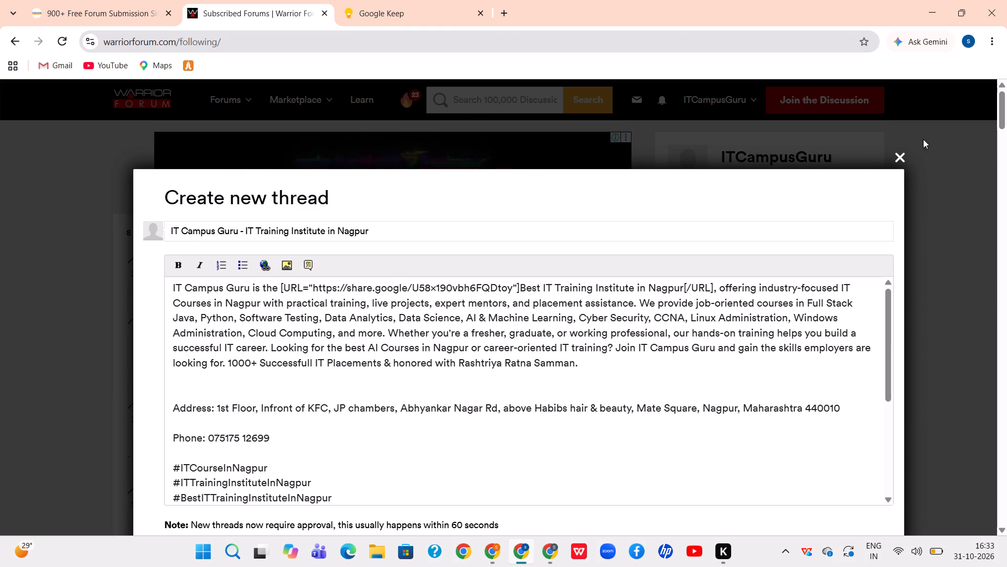
Close the Create new thread form, along with the Warrior Forum and Google Keep pages.
click(896, 158)
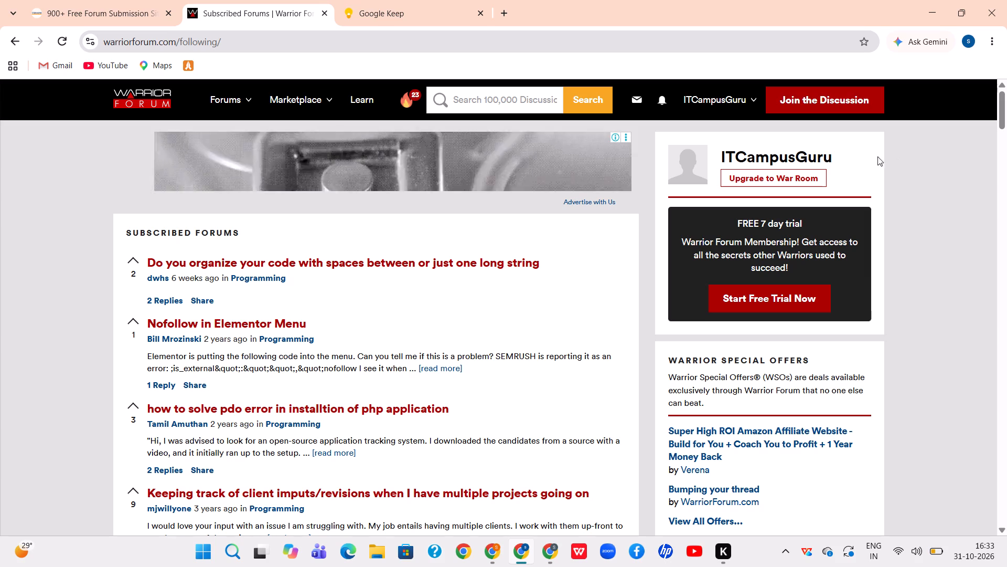
click(326, 14)
click(326, 14)
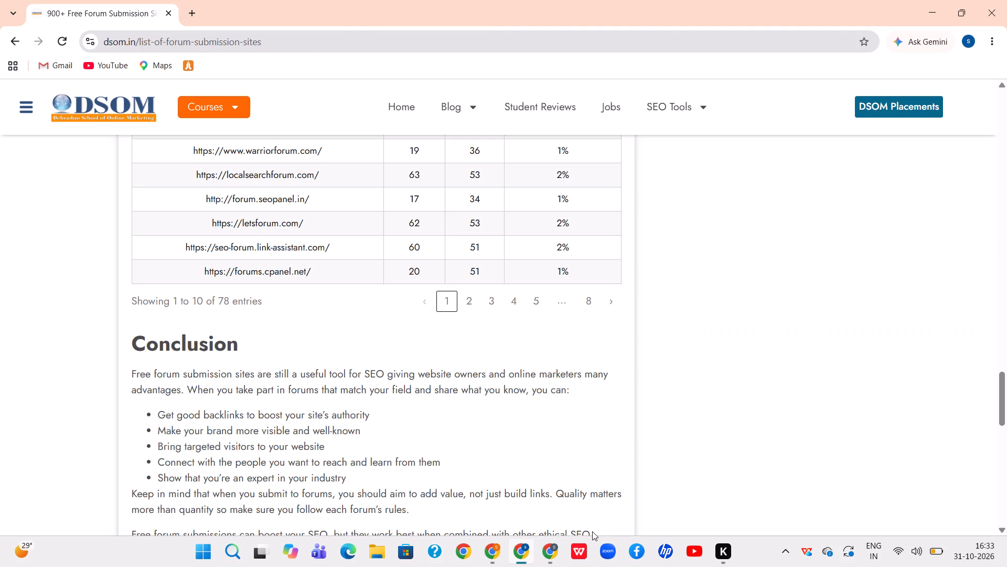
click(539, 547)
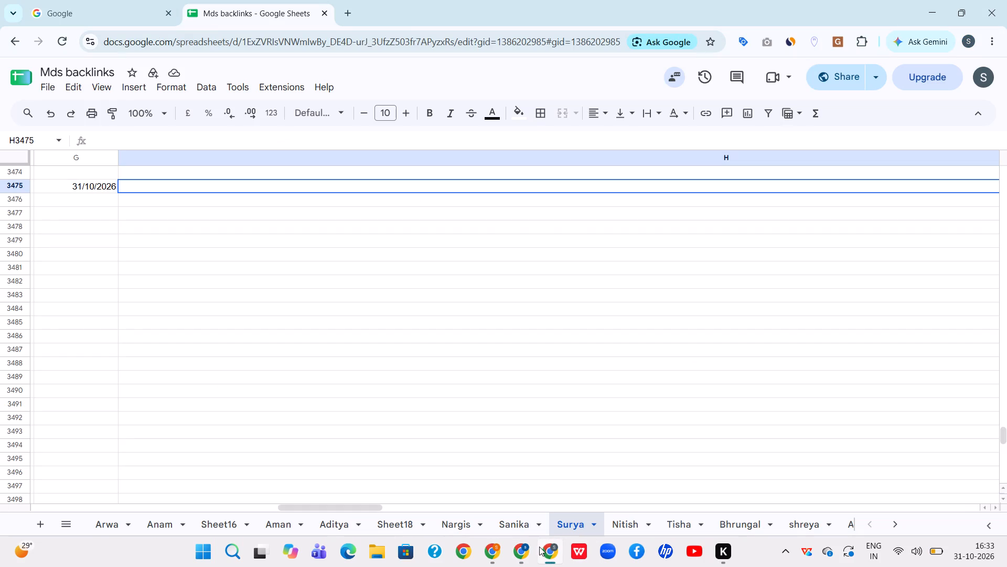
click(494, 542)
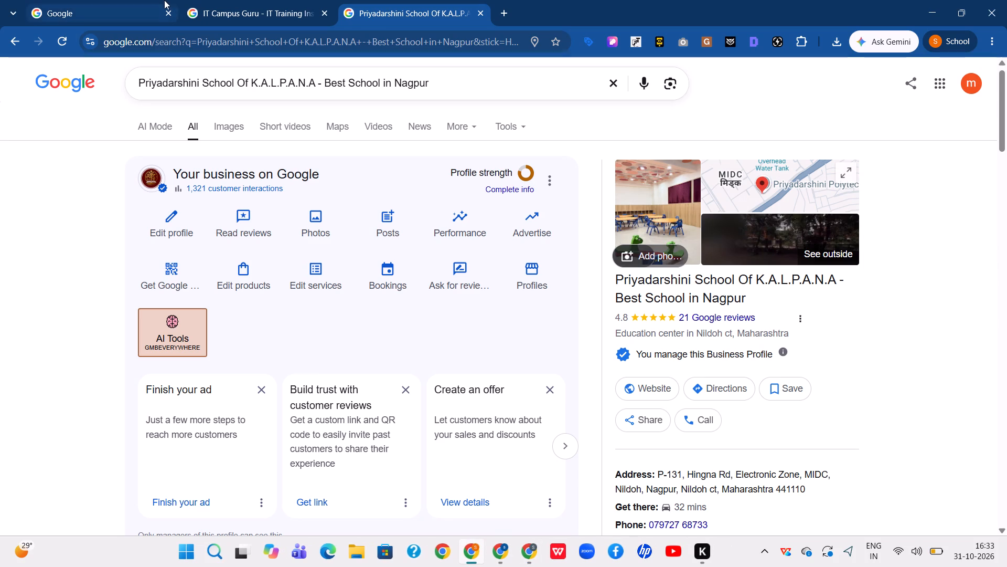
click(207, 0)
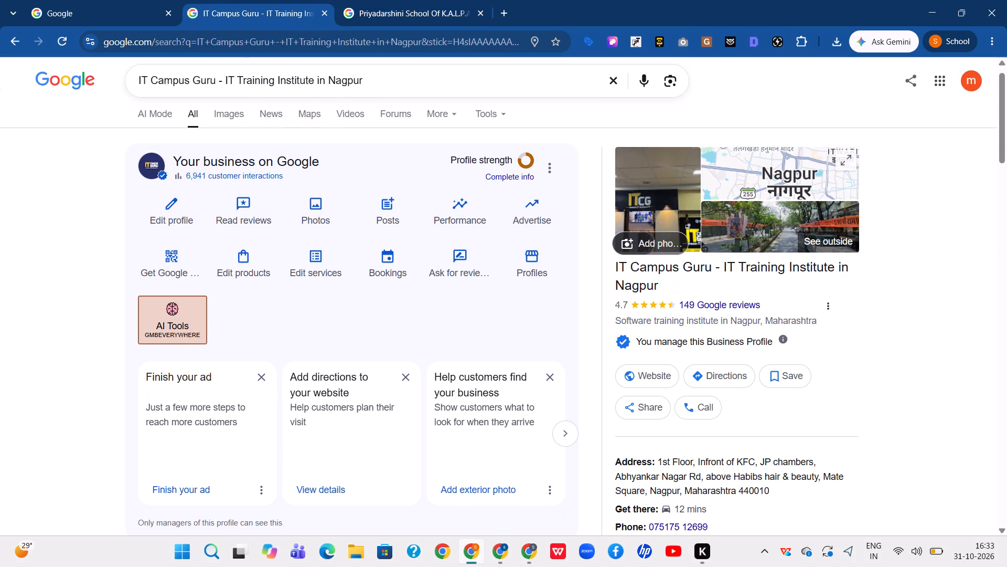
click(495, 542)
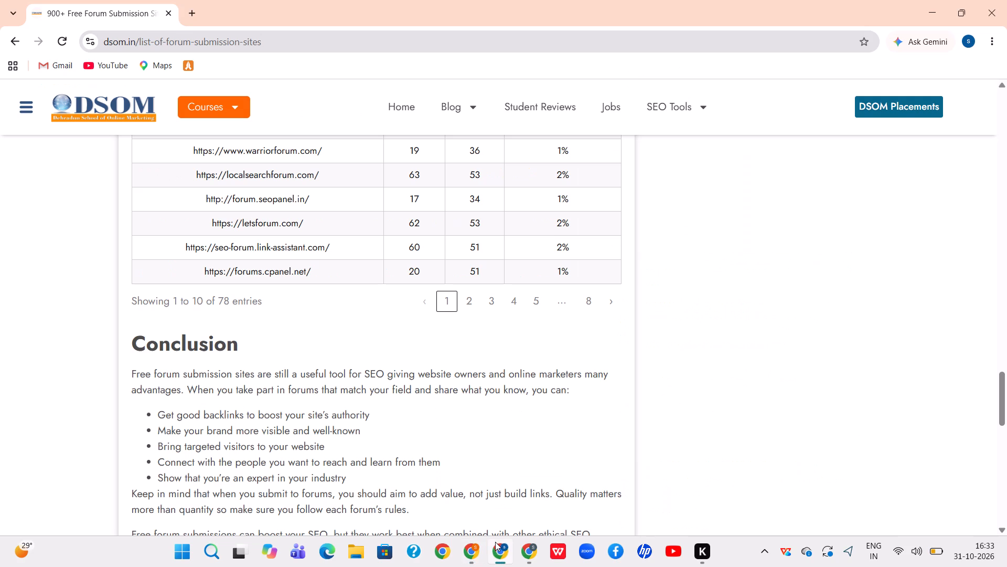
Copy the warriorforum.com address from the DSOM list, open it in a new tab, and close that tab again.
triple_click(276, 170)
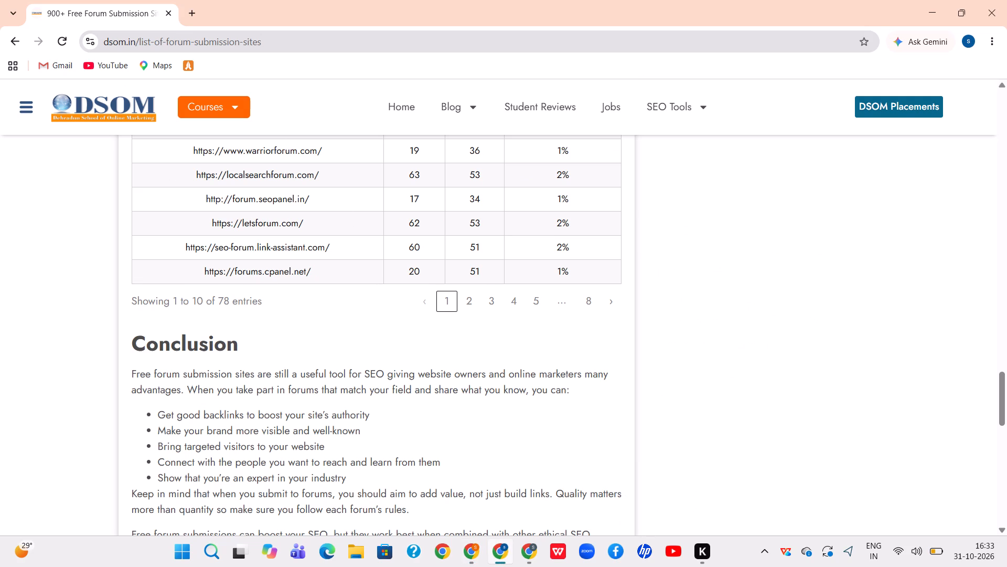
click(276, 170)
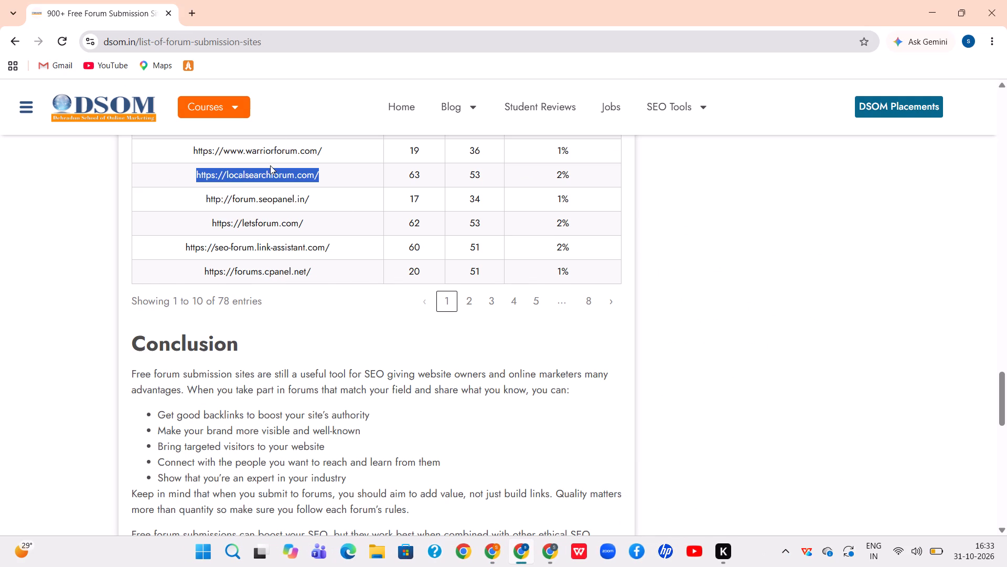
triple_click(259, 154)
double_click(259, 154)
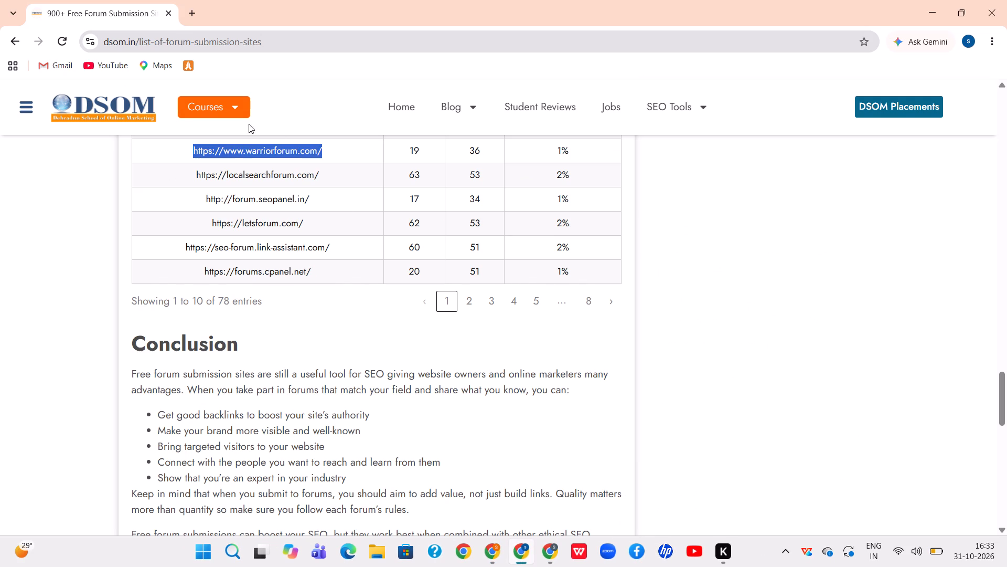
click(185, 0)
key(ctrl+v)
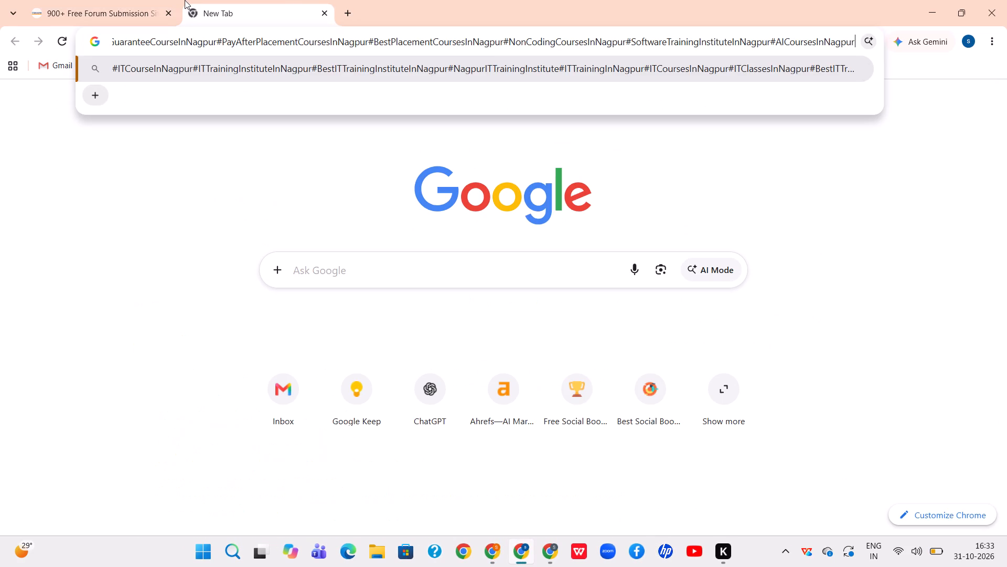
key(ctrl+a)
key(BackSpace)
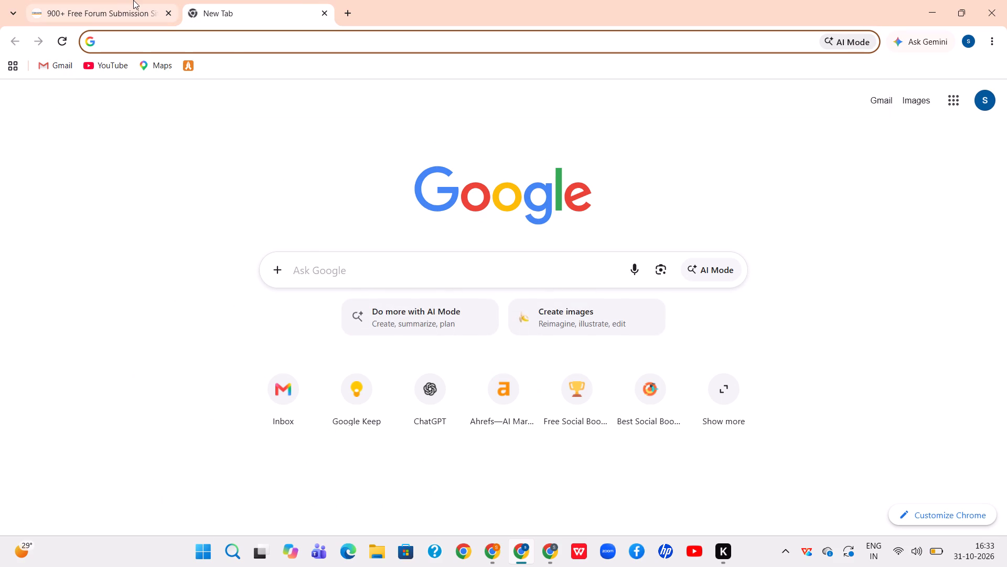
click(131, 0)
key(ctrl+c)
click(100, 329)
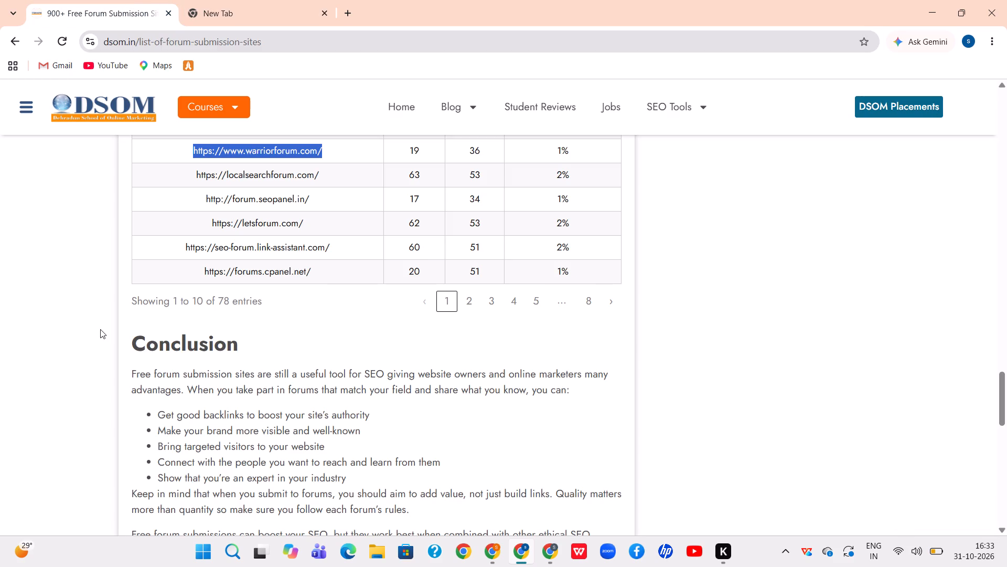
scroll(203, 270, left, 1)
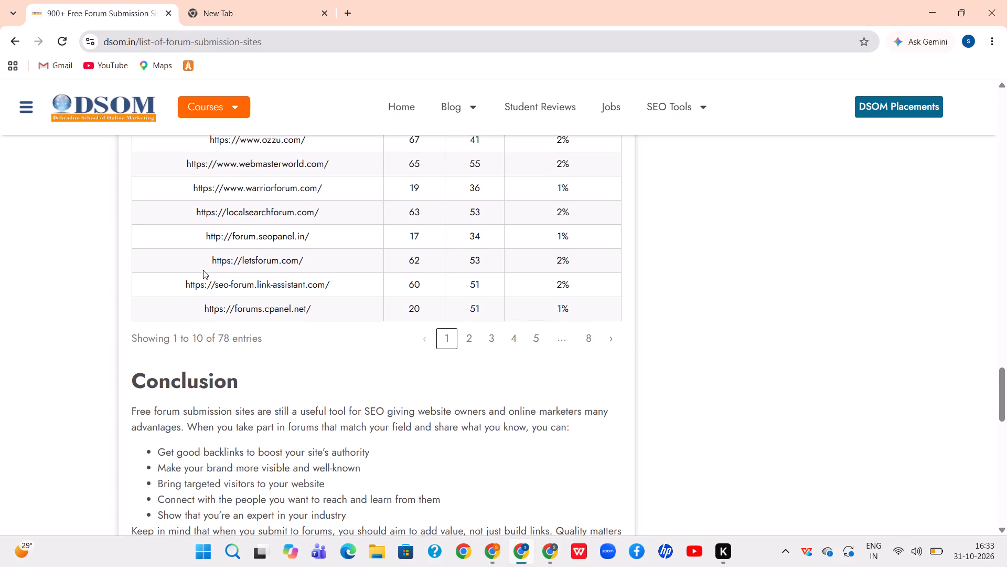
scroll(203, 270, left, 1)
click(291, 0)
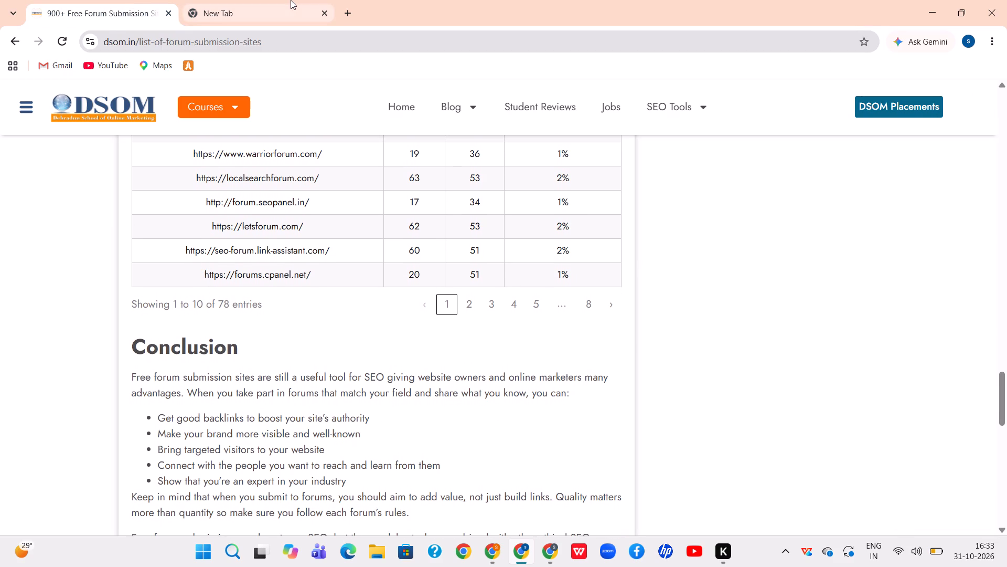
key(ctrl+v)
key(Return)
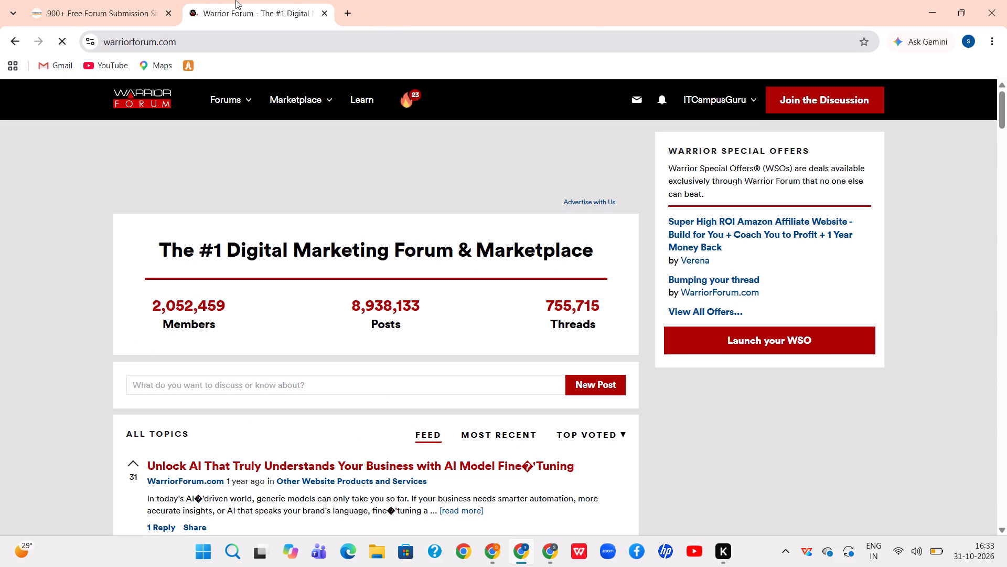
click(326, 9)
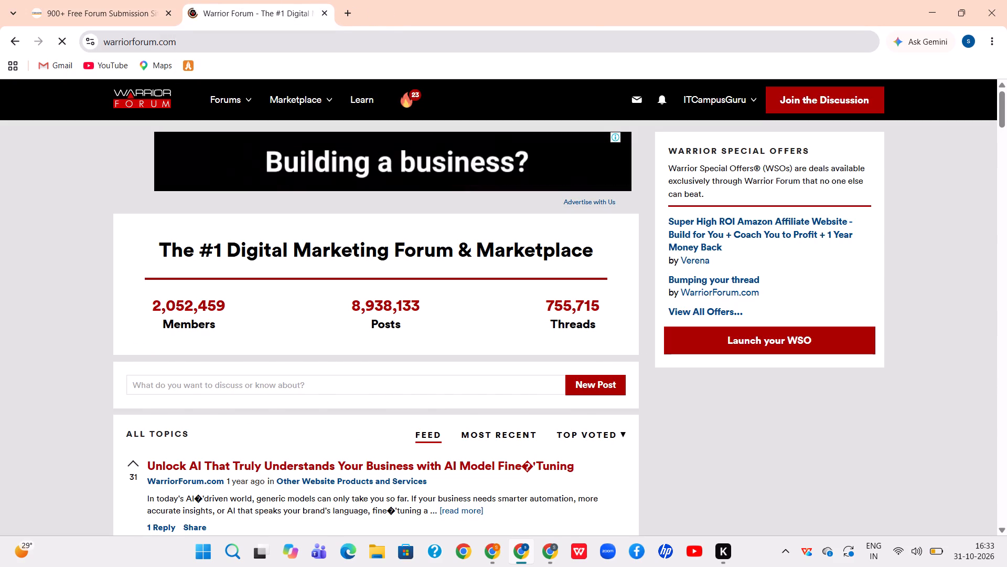
Copy the localsearchforum.com address from the DSOM list and open the site in a new tab.
triple_click(279, 177)
double_click(279, 177)
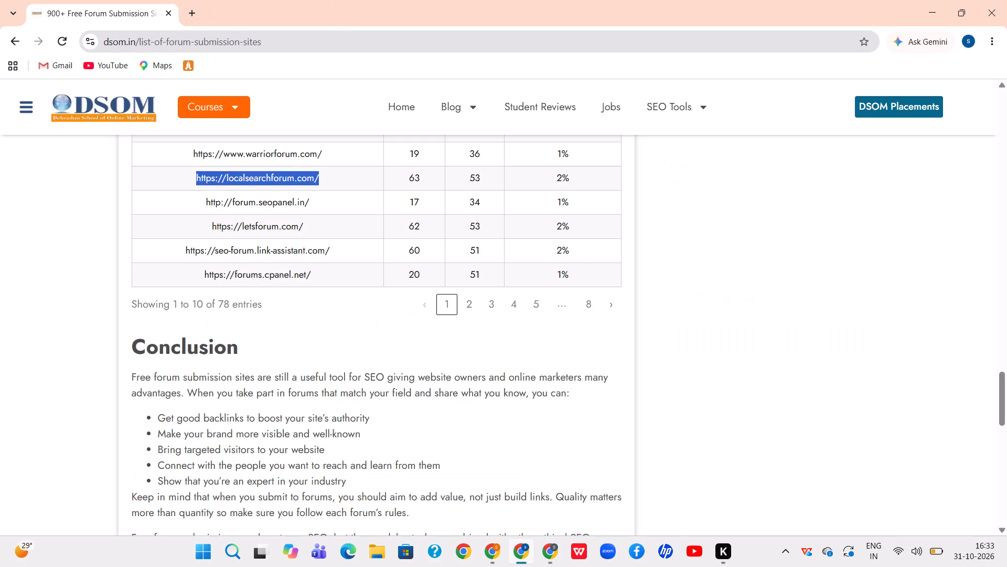
key(ctrl+c)
click(279, 177)
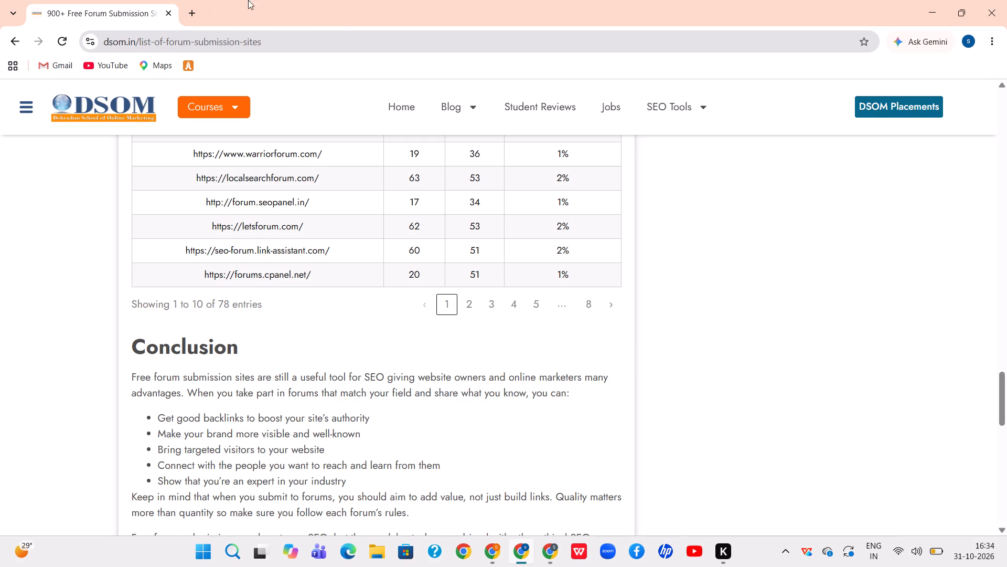
click(195, 0)
key(ctrl+v)
key(Return)
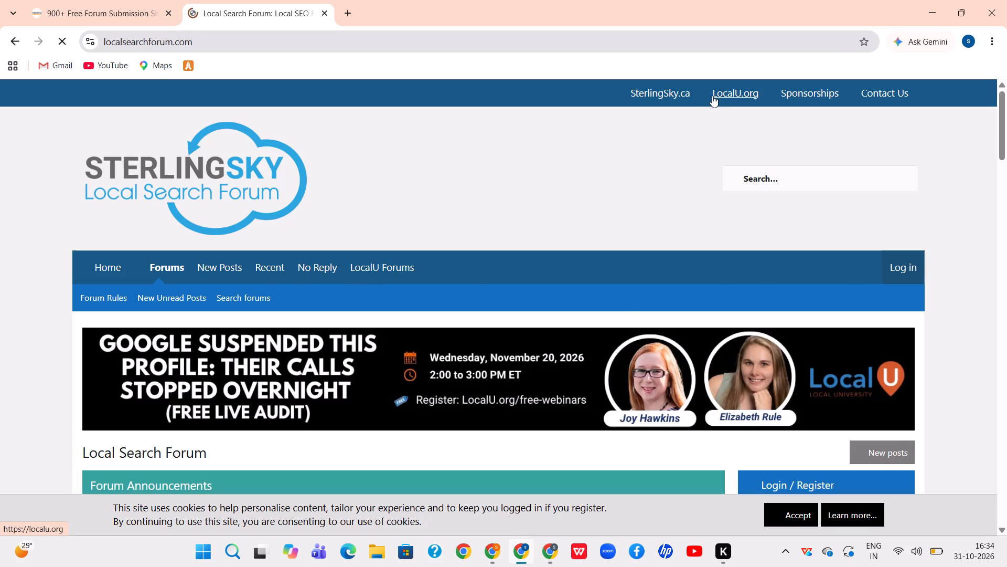
Look over the Local Search Forum homepage and go to its new account registration page through the login form.
scroll(712, 96, down, 7)
scroll(712, 96, up, 1)
scroll(712, 96, down, 13)
scroll(712, 96, up, 10)
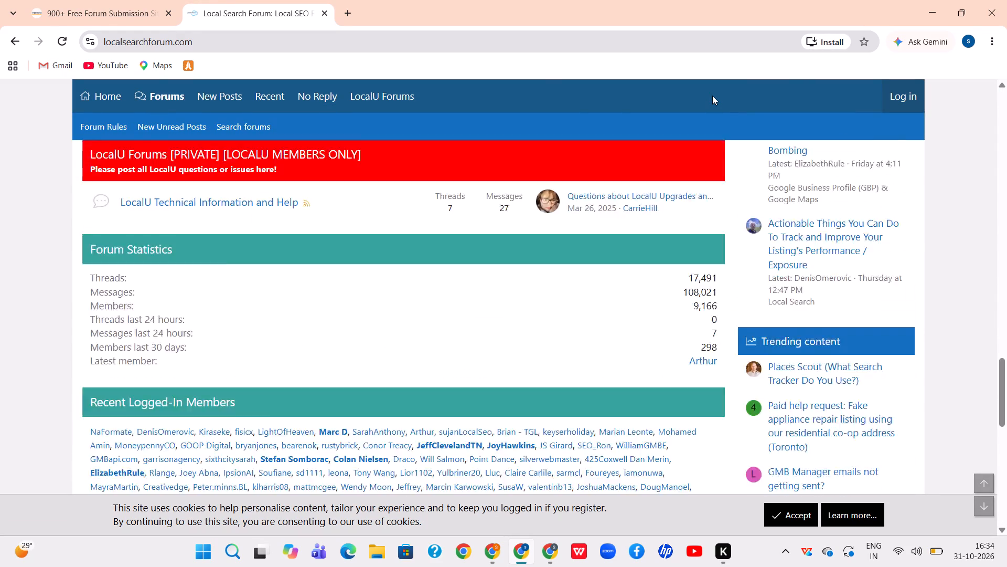
scroll(712, 96, up, 6)
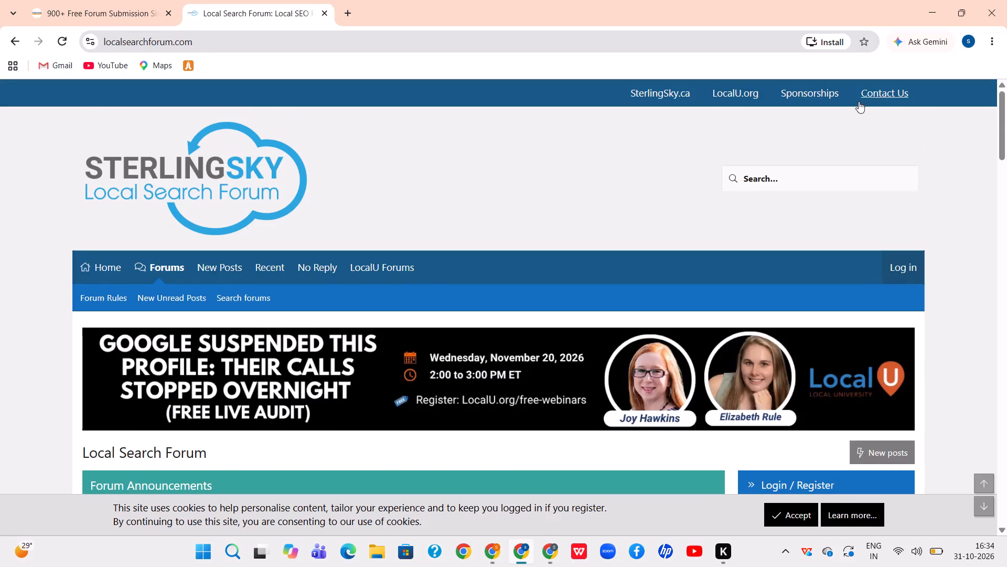
click(905, 258)
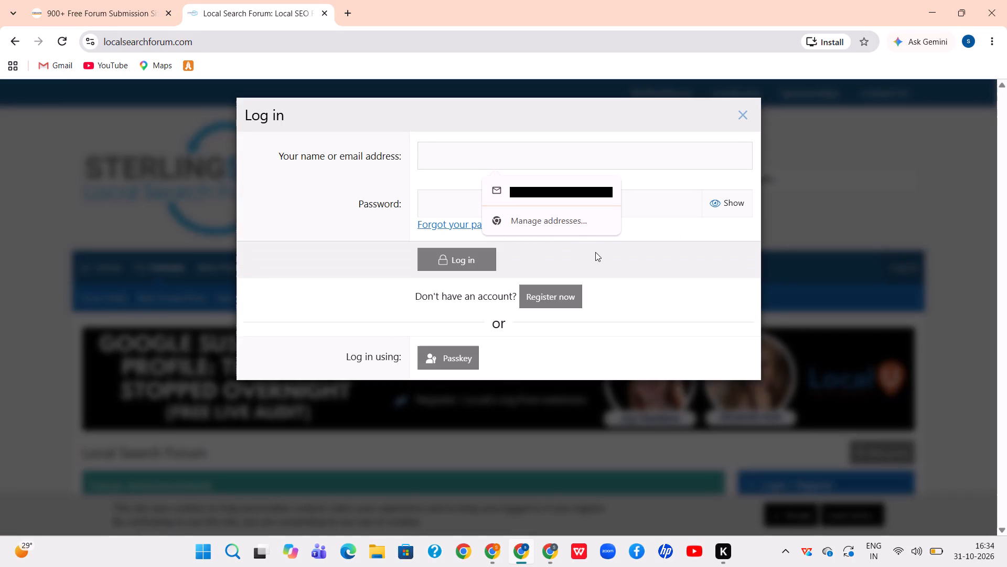
click(595, 252)
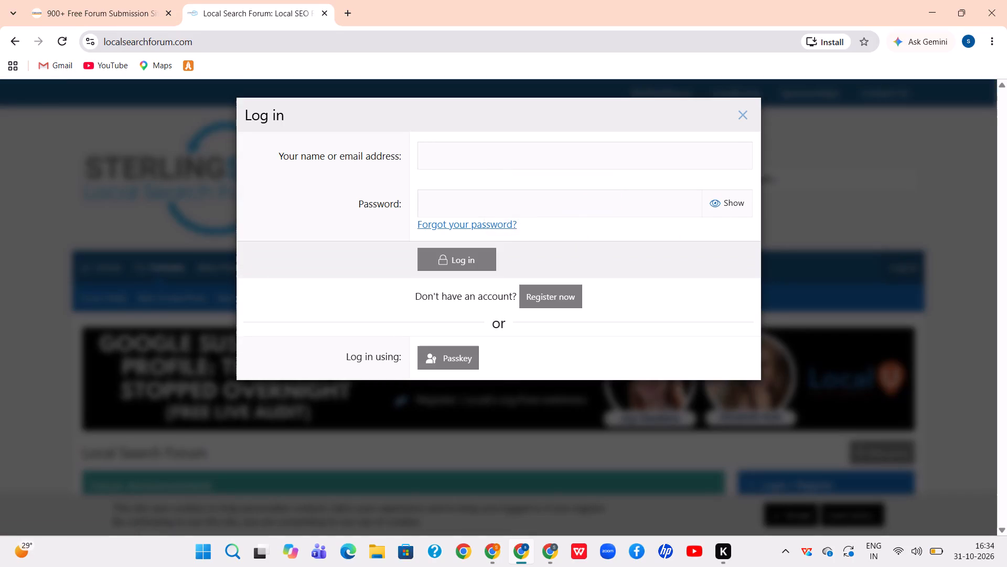
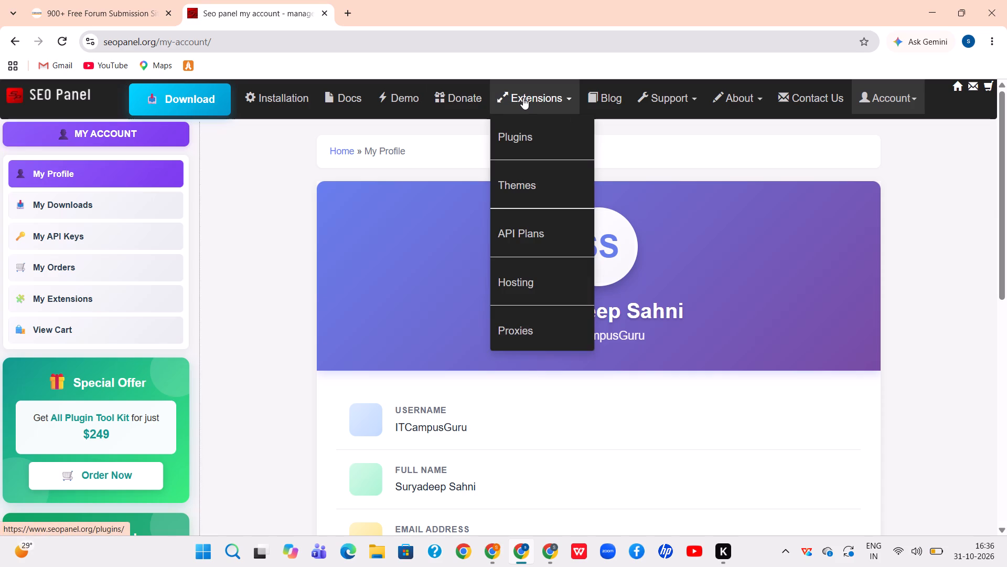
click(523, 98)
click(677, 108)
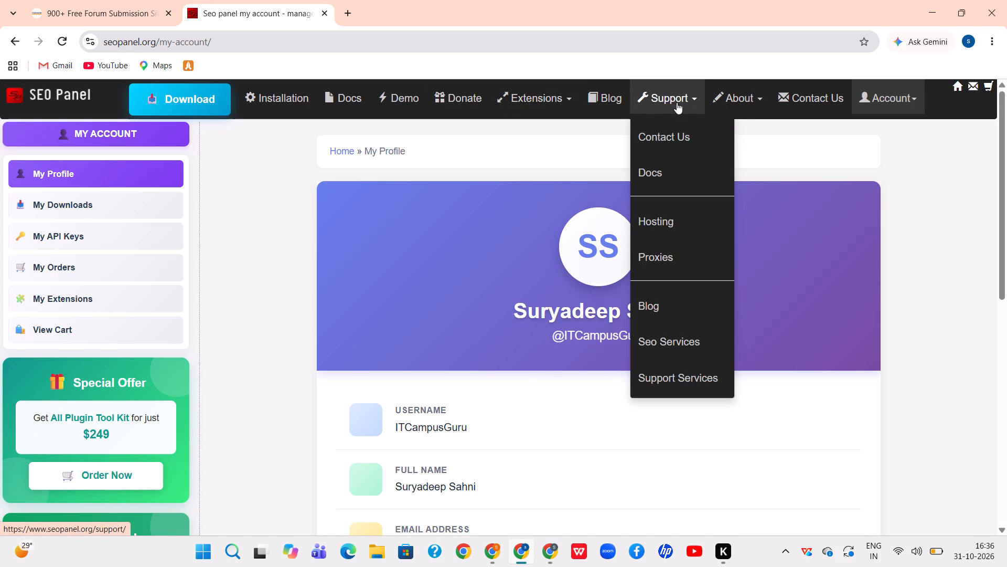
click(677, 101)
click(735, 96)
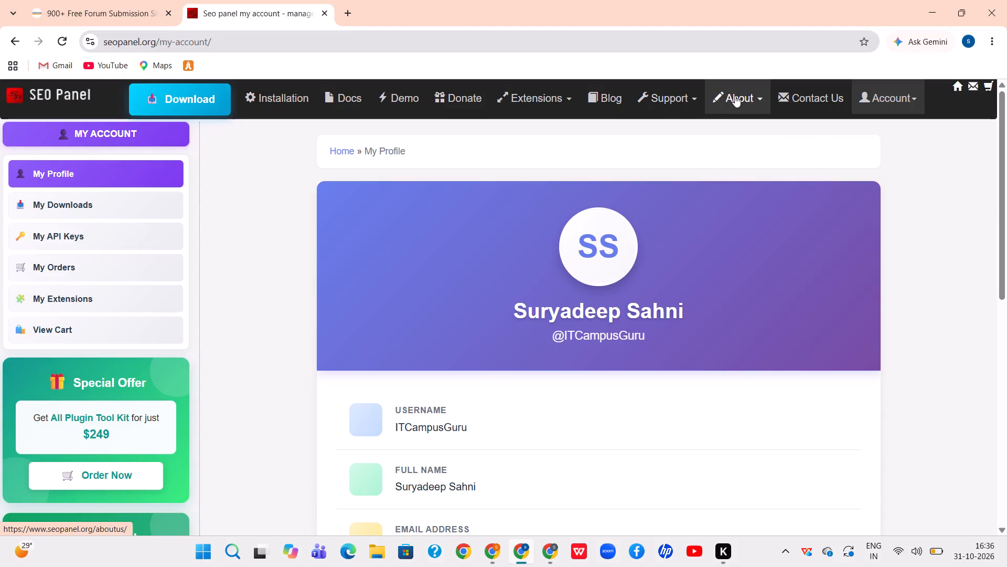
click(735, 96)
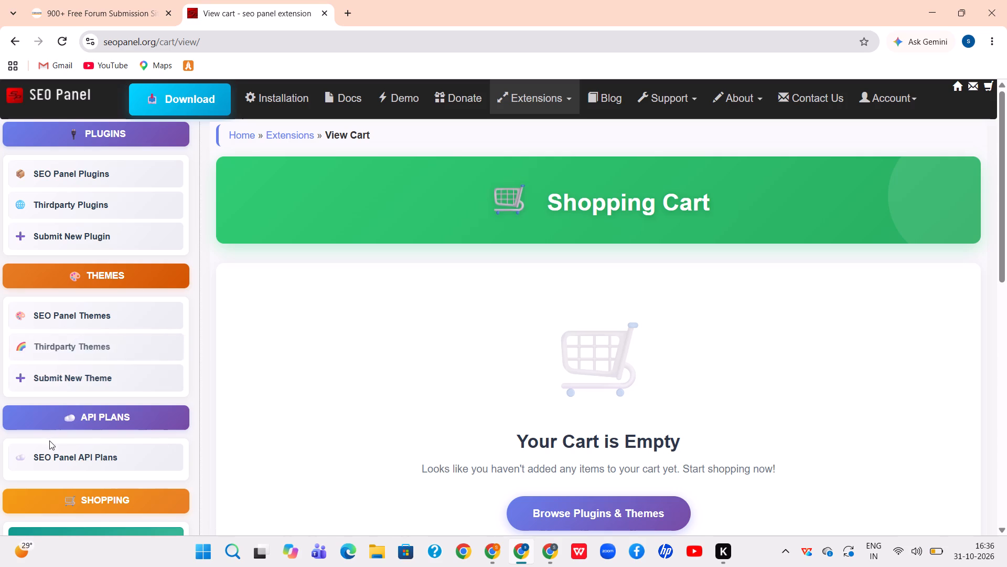
Open SEO Panel's Submit New Theme page, look through its information, and proceed to the theme submission form.
click(67, 378)
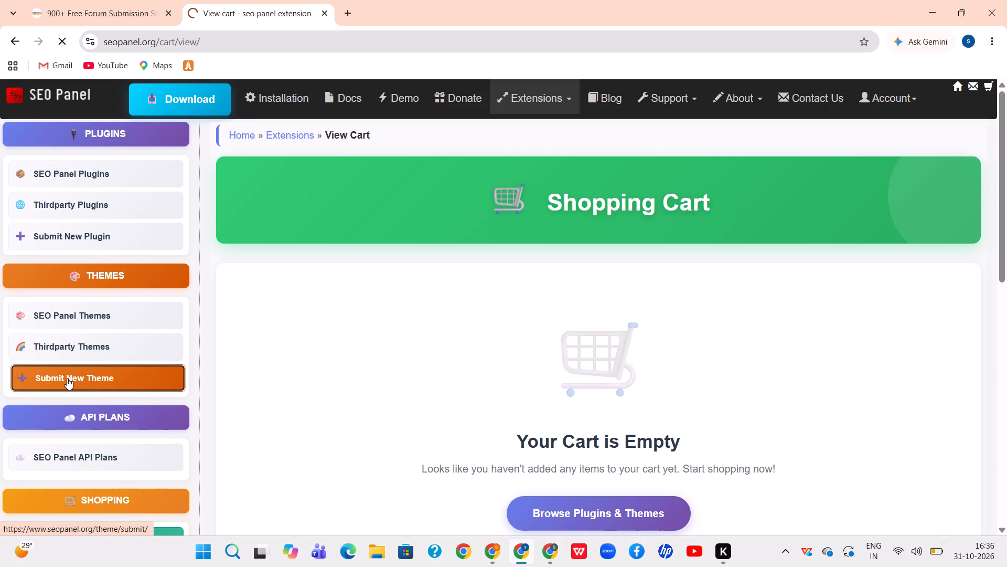
scroll(258, 397, down, 5)
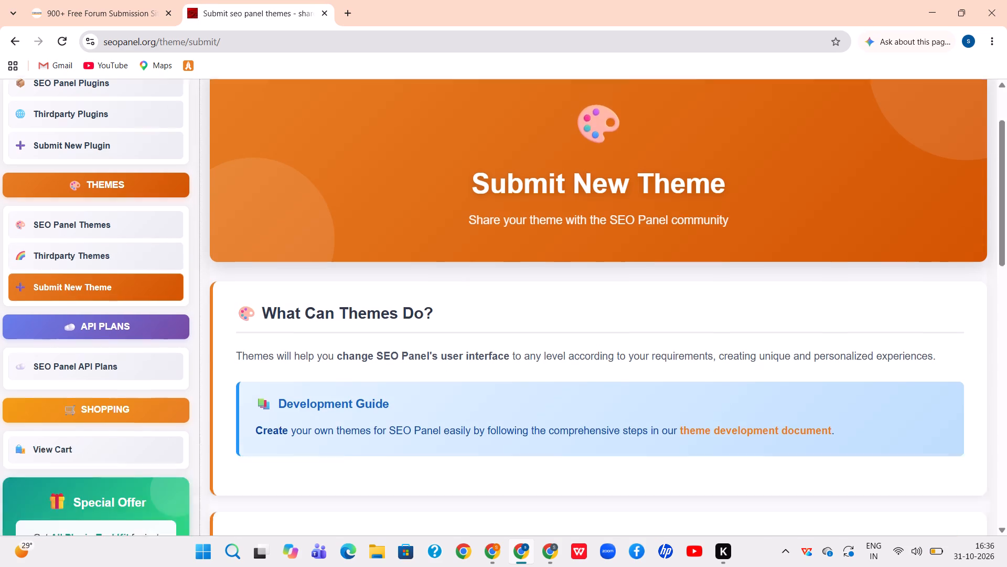
scroll(258, 397, down, 2)
scroll(258, 397, up, 9)
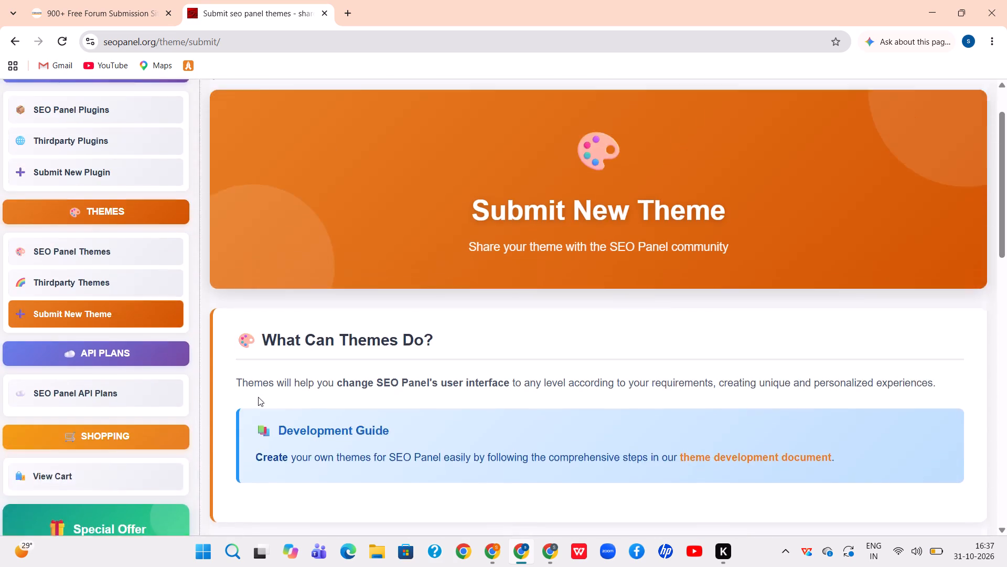
scroll(258, 397, down, 4)
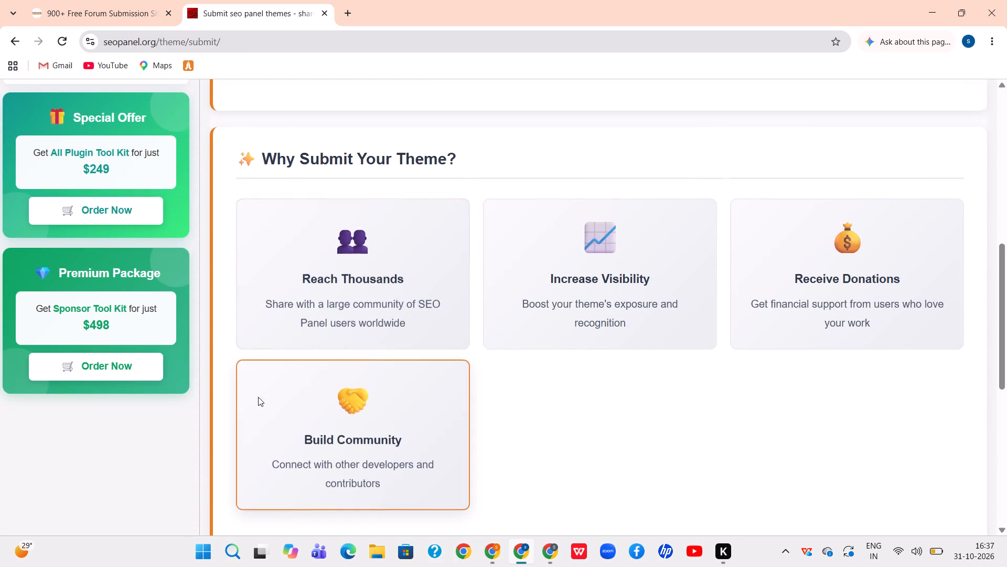
scroll(258, 397, down, 3)
click(535, 398)
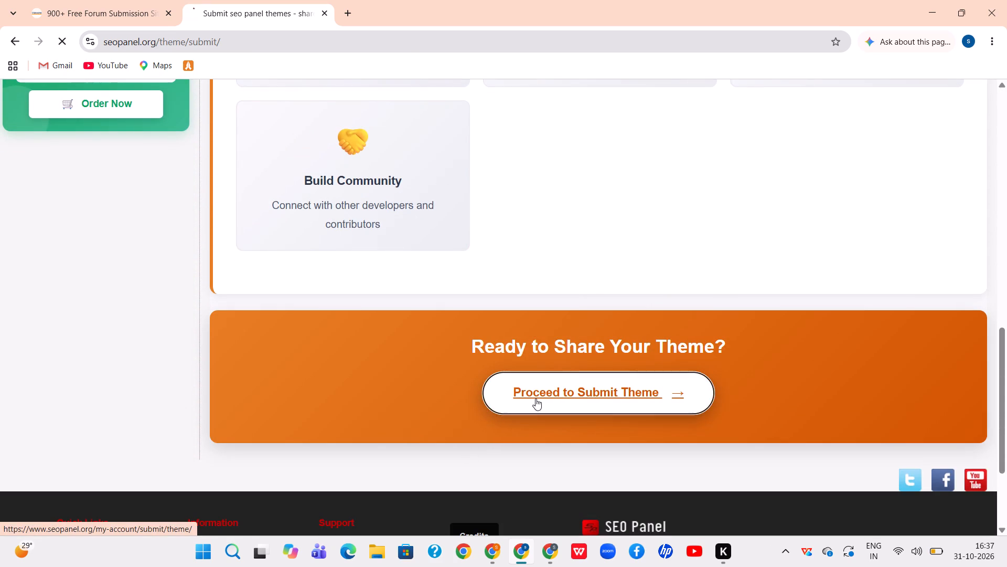
Look over the fields of the Submit Extension form and check the extension type choices.
scroll(458, 236, down, 1)
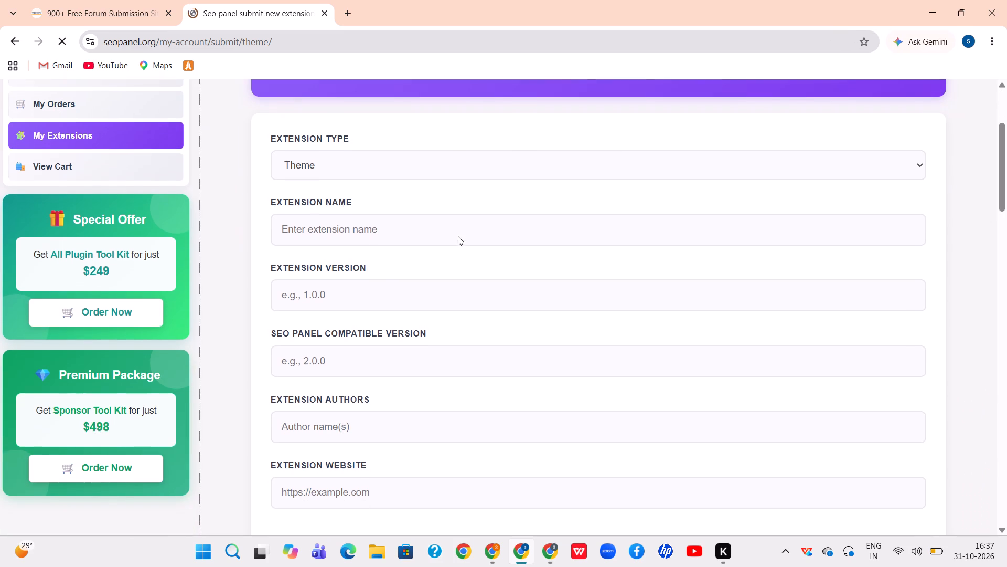
scroll(458, 236, down, 3)
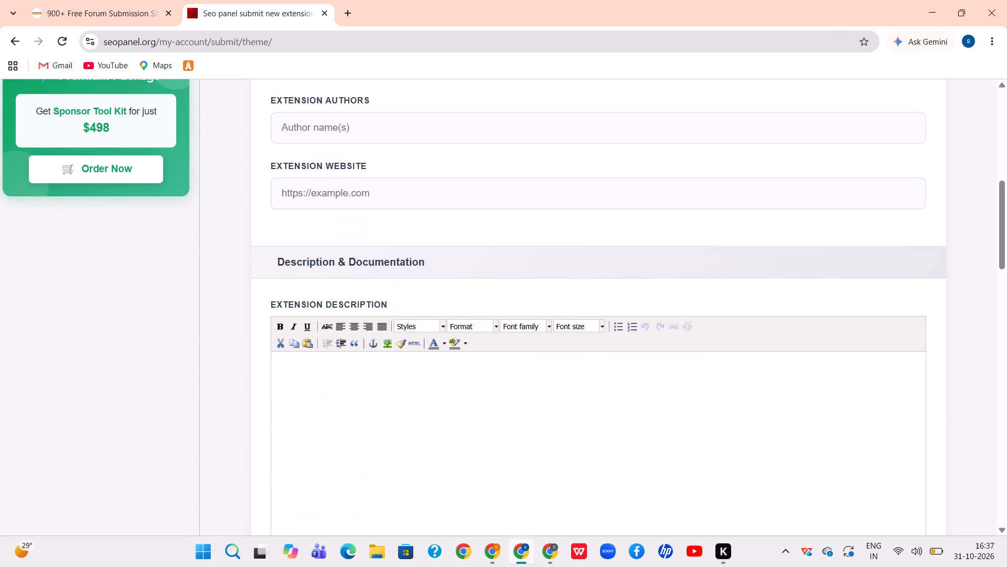
scroll(458, 236, down, 2)
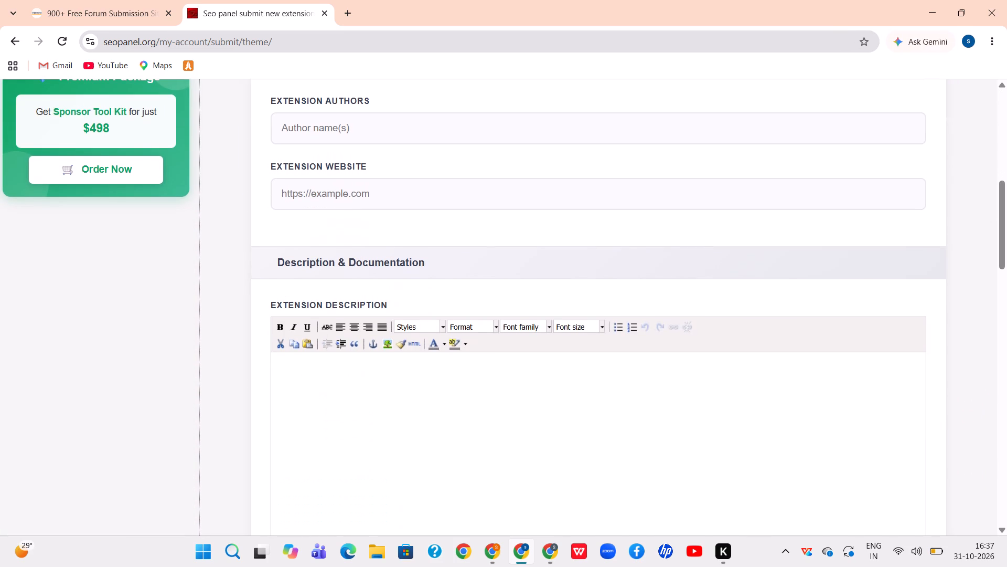
scroll(458, 236, down, 1)
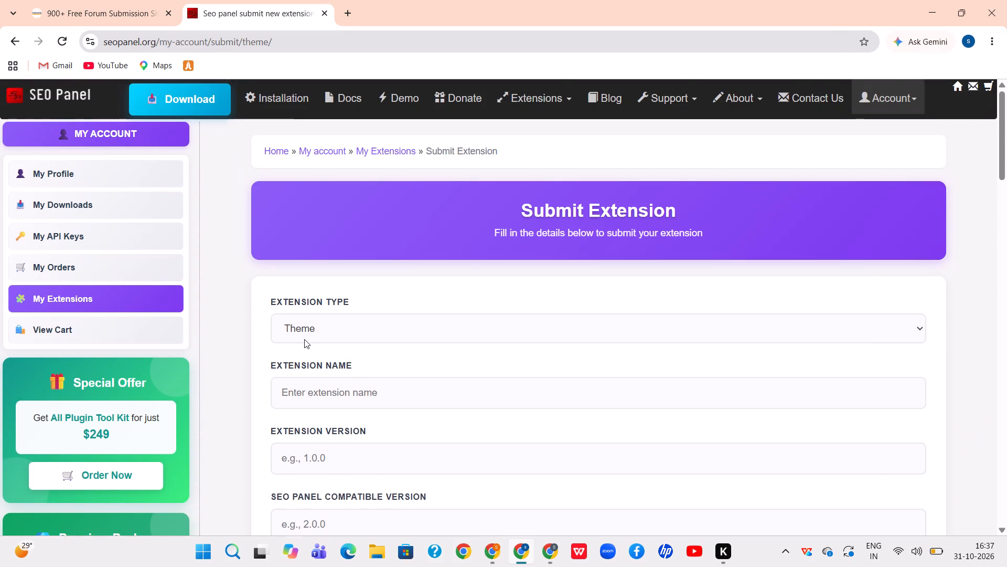
click(304, 337)
click(304, 337)
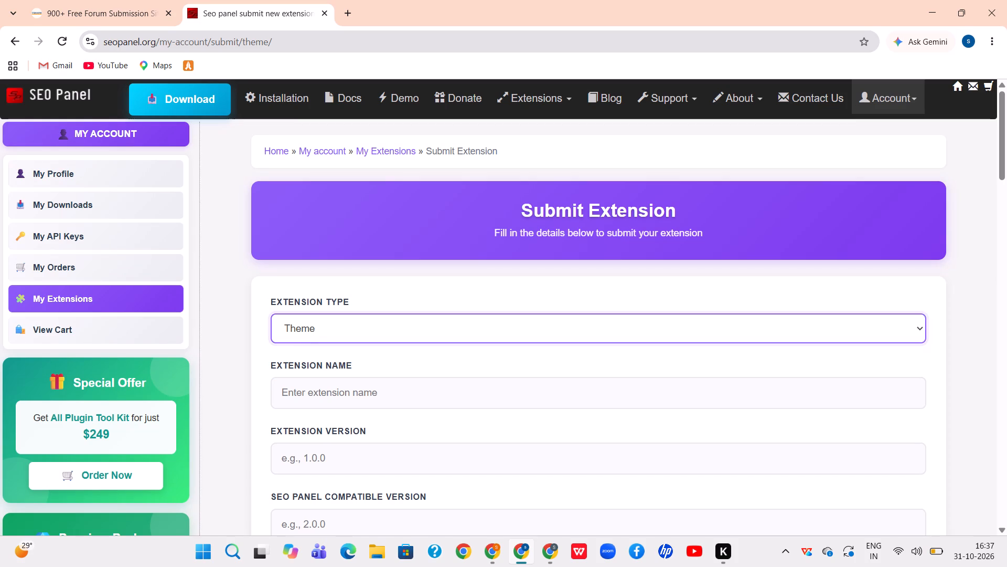
Fill in the extension name with "IT Campus Guru - IT Training Institute in Nagpur", copied from the Google business profile.
click(295, 397)
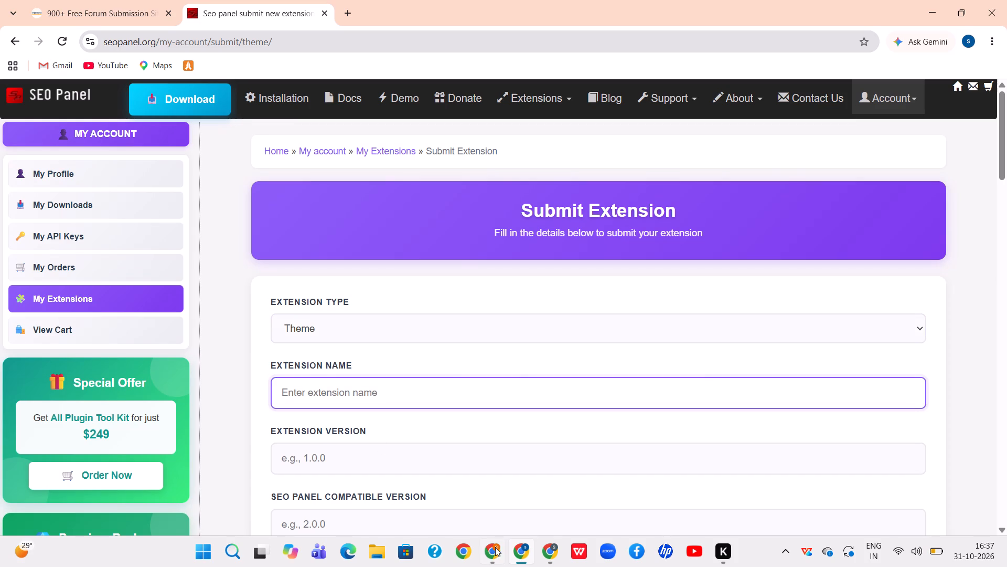
click(495, 557)
triple_click(711, 271)
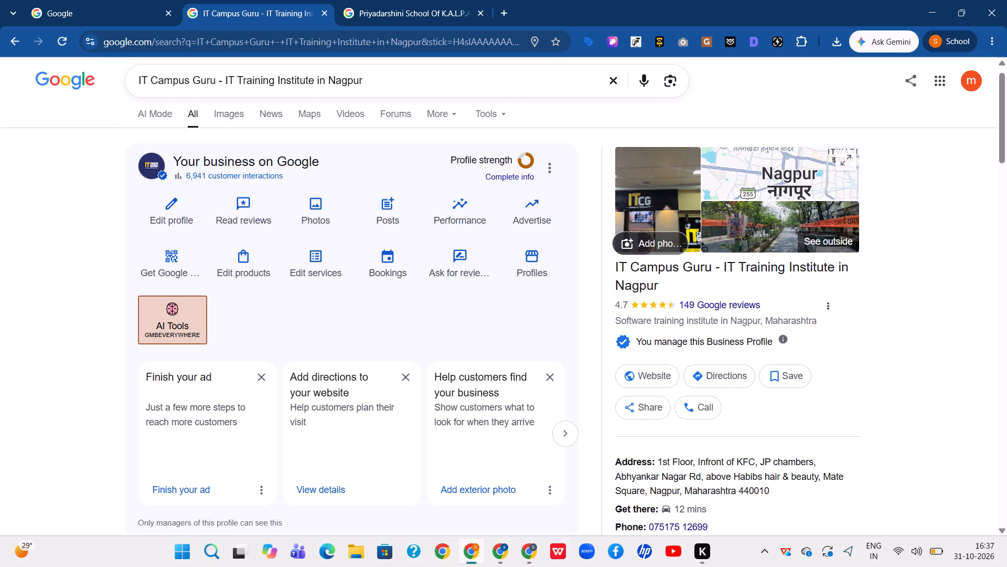
double_click(711, 271)
key(ctrl+c)
click(711, 271)
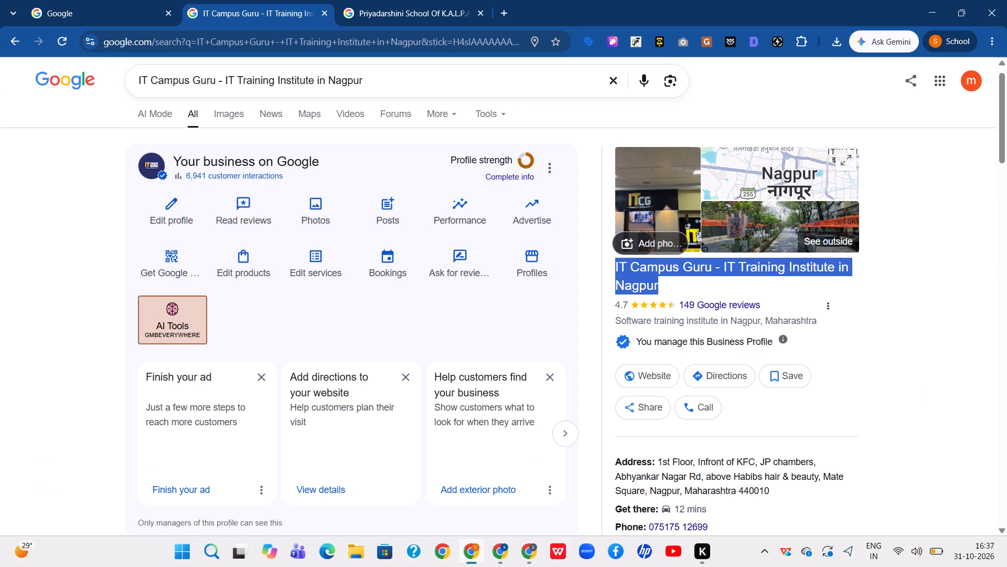
click(509, 545)
key(ctrl+v)
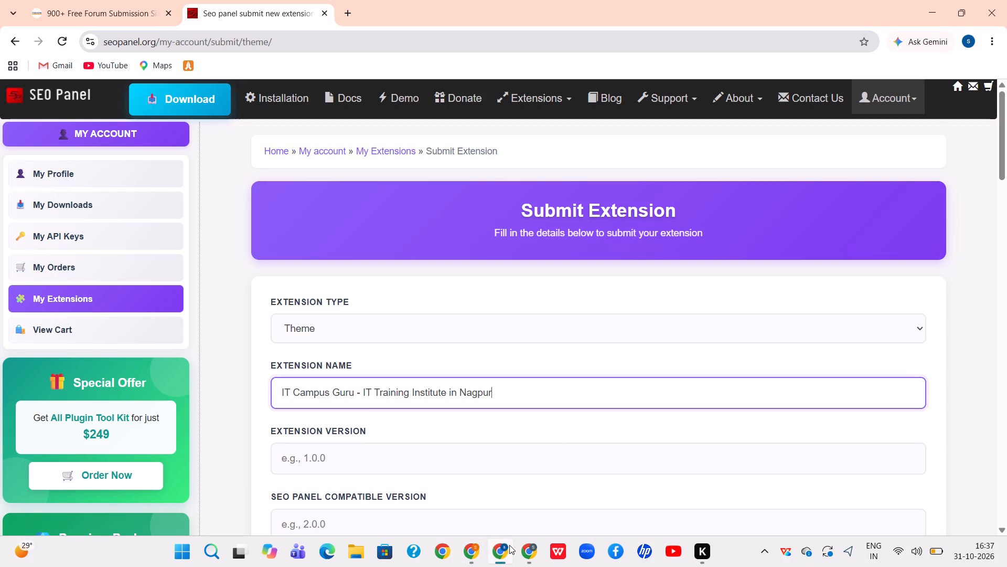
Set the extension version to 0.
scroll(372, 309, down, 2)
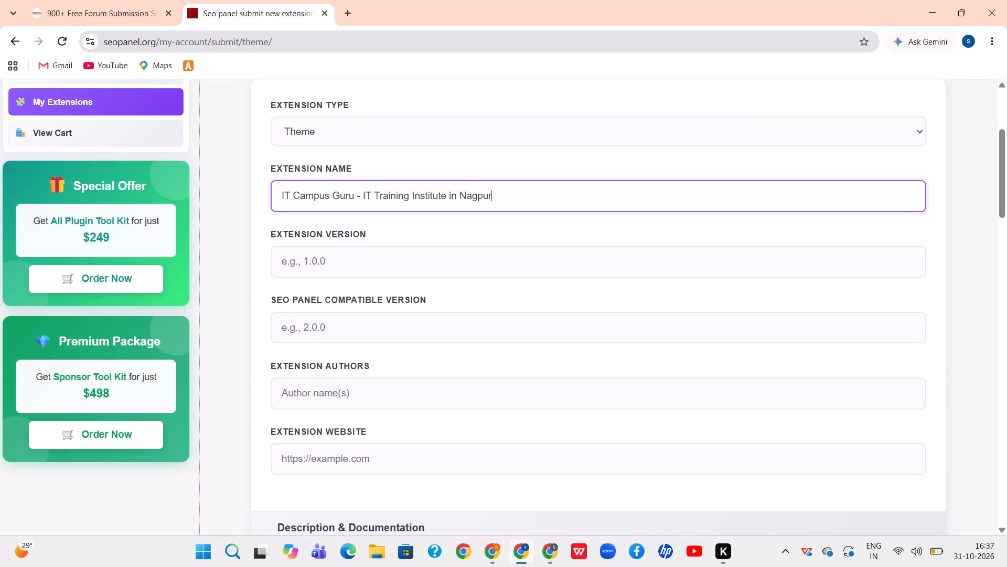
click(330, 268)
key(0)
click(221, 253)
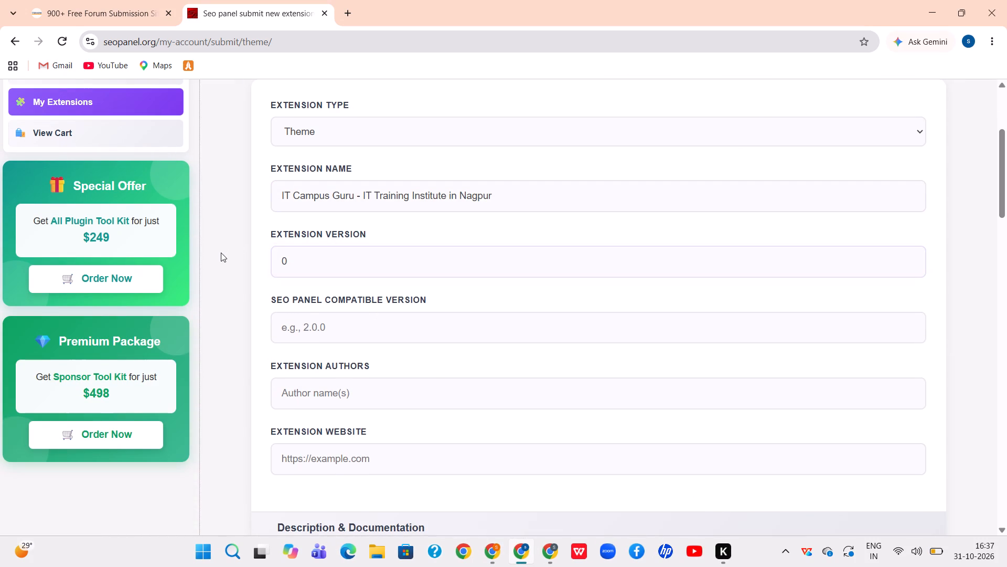
Set the SEO Panel compatible version to "-" and the extension authors to "IT Campus Guru".
click(307, 324)
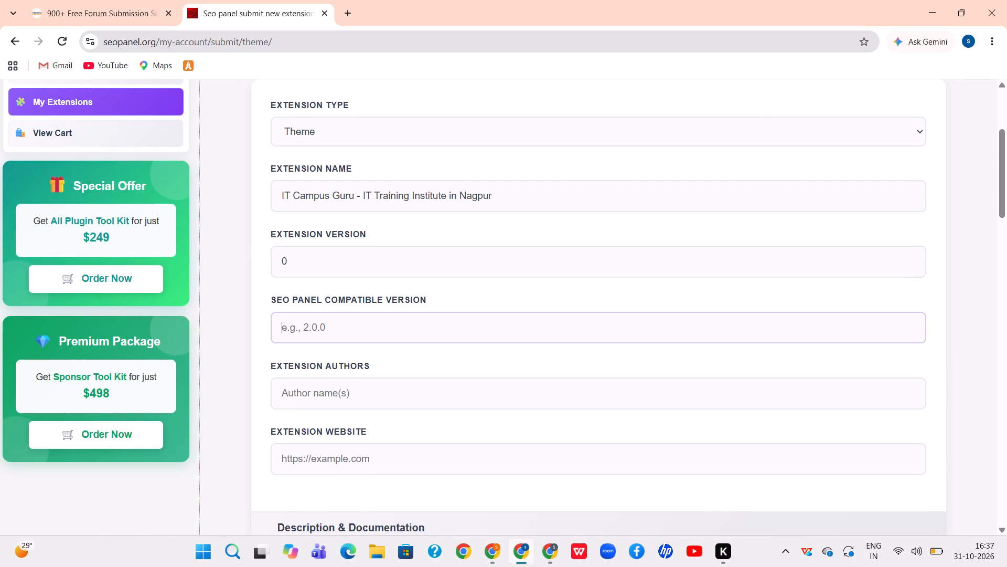
key(minus)
key(space)
key(BackSpace)
click(315, 400)
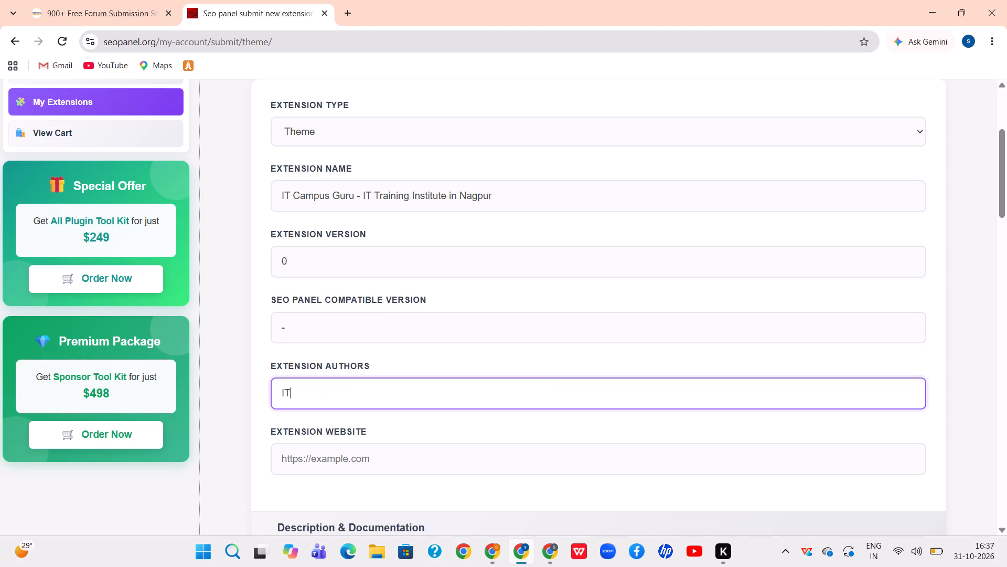
text(ampus Guru)
Replace the extension version with "-".
click(318, 470)
click(315, 250)
key(BackSpace)
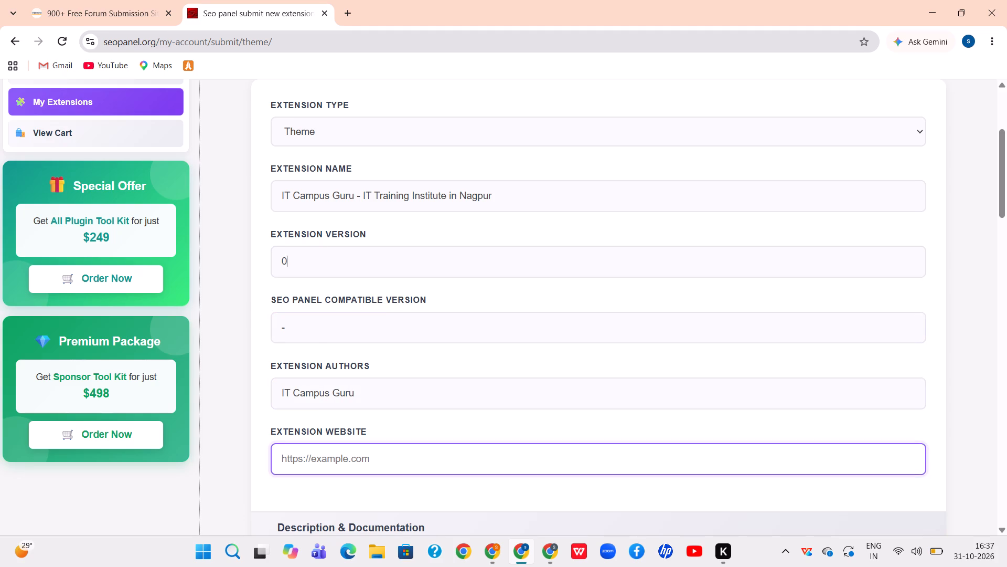
text(-)
key(space)
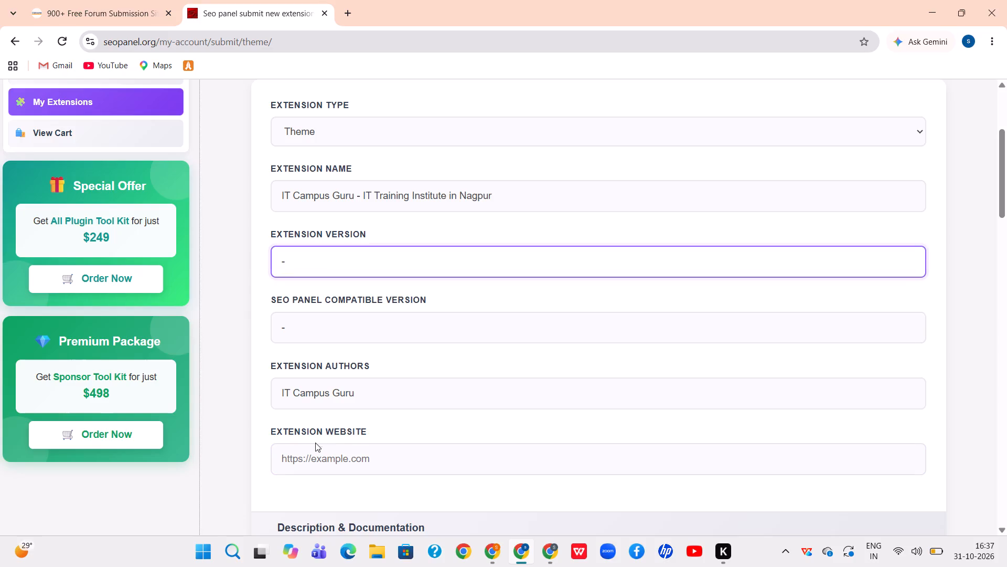
Fill in the extension website with itcampusguru.com, copying the suggested address from a temporary new tab.
click(312, 459)
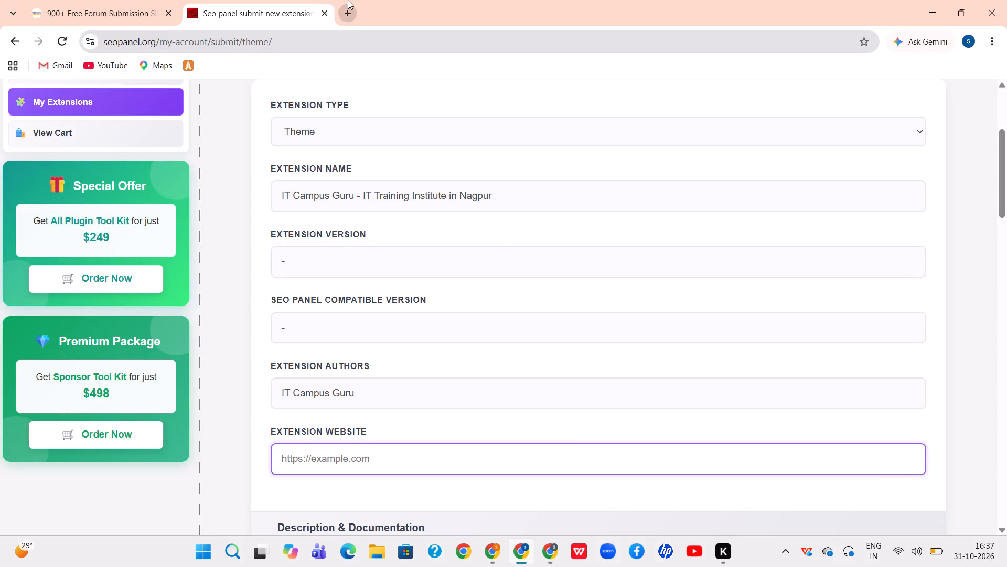
click(348, 0)
text(it)
key(ctrl+a)
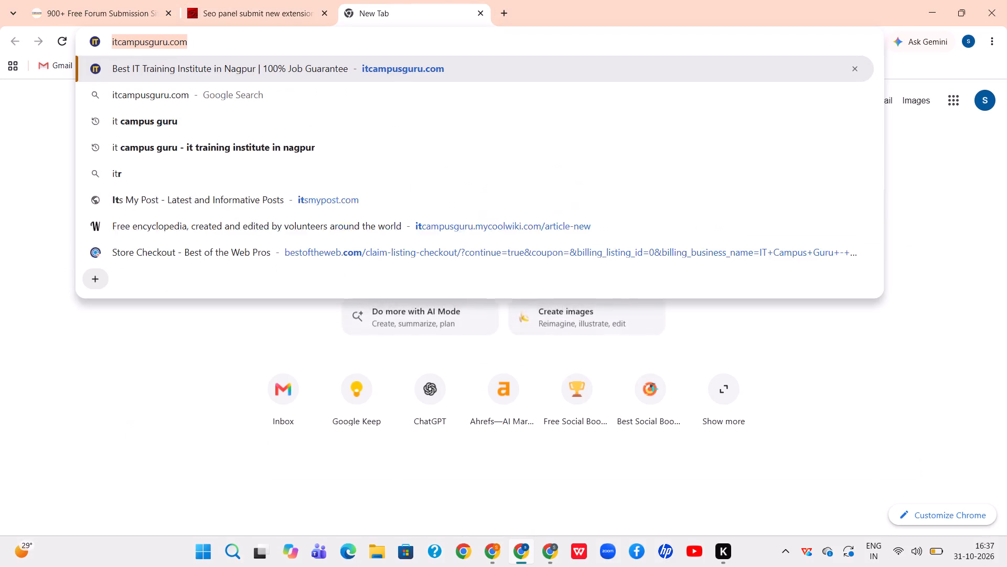
key(ctrl+c)
click(478, 15)
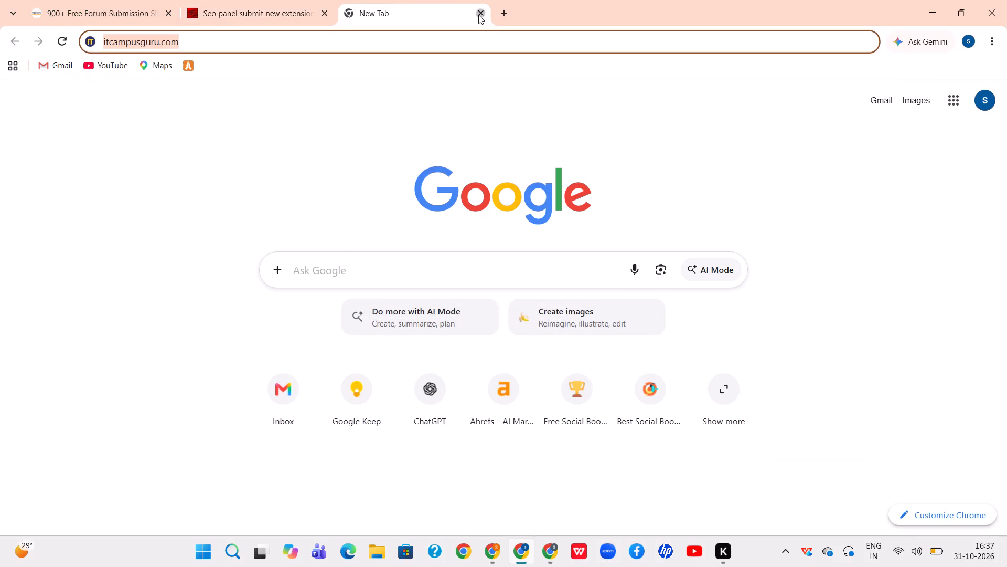
key(ctrl+v)
Place the cursor in the empty extension description and copy the full IT Campus Guru description from the Google business profile.
key(Page_Down)
click(465, 222)
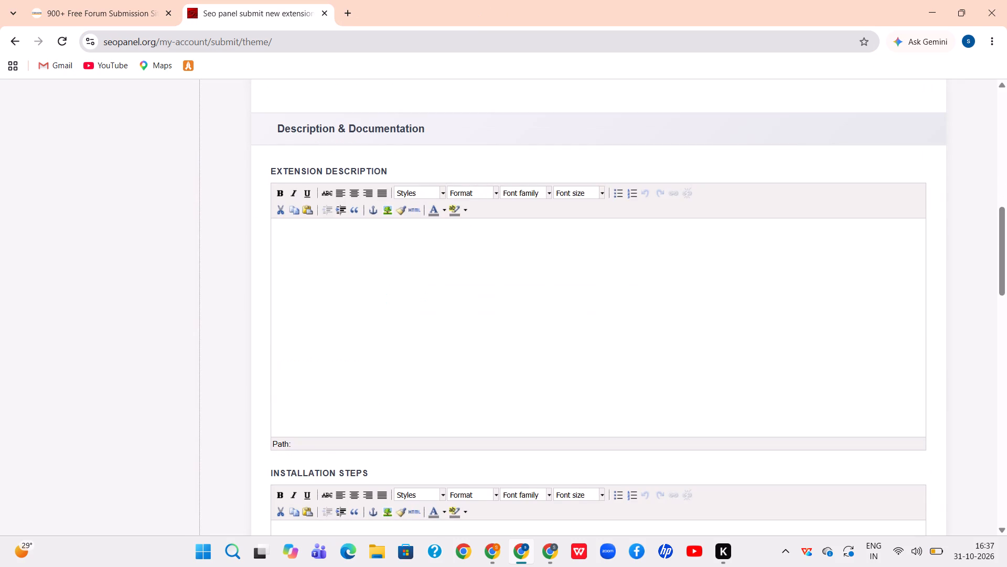
click(494, 555)
key(Page_Down)
key(Page_Down)
scroll(637, 285, down, 3)
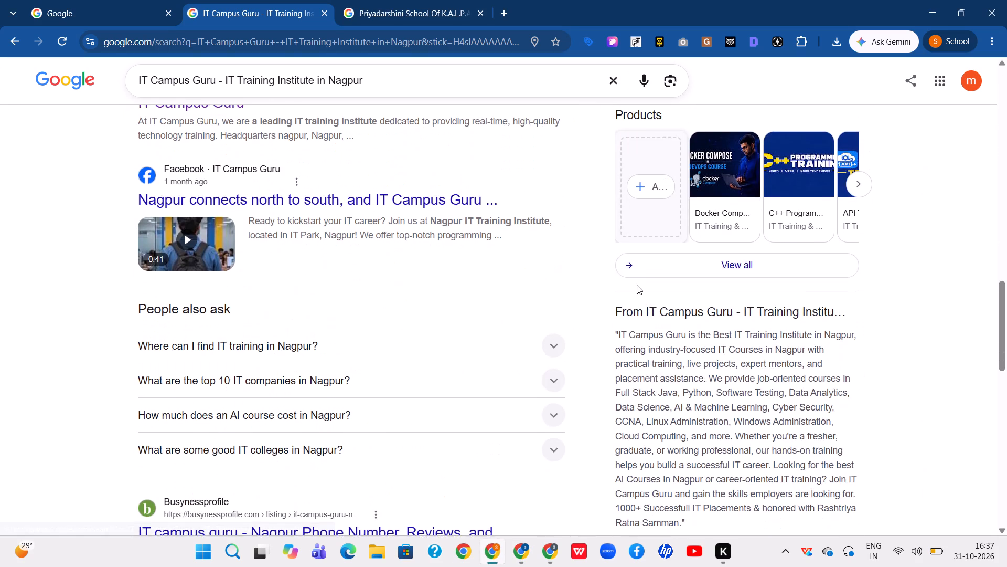
scroll(637, 285, down, 1)
drag(618, 211, 668, 410)
key(ctrl+c)
click(668, 410)
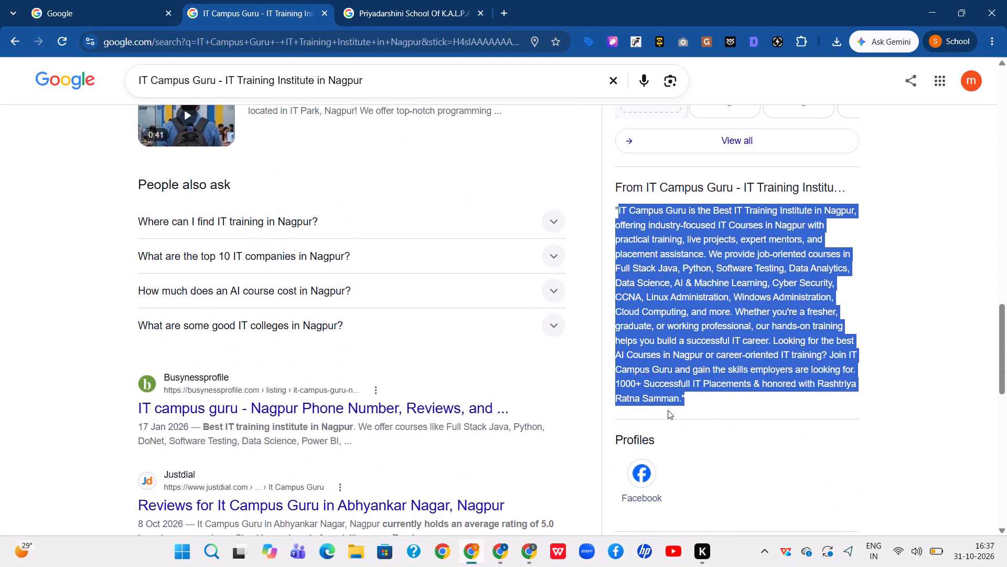
key(Page_Up)
key(Page_Up)
key(Page_Up)
key(Page_Up)
key(Page_Up)
key(Page_Up)
key(Page_Up)
key(Page_Up)
key(Page_Up)
key(Page_Up)
scroll(668, 410, down, 1)
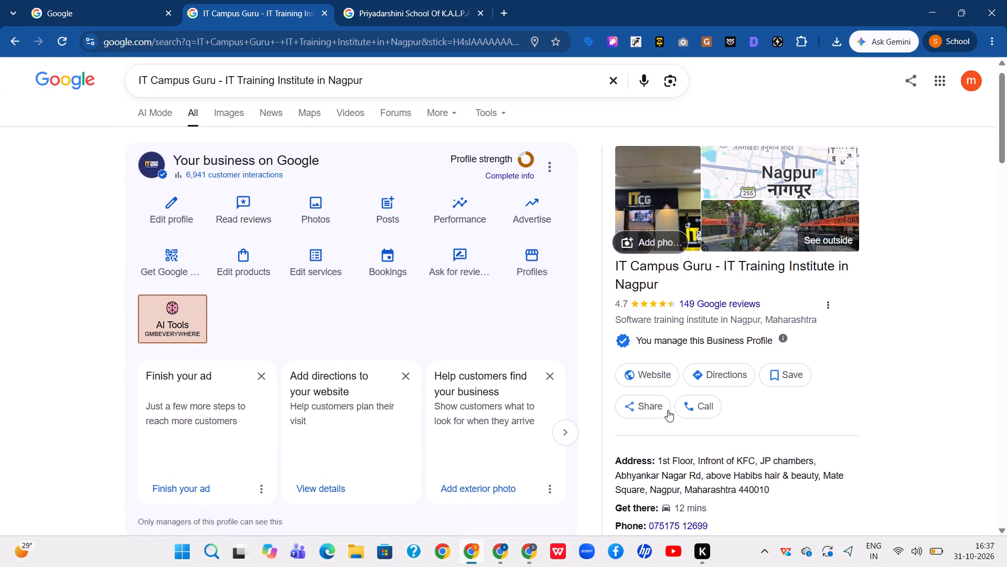
key(ctrl+v)
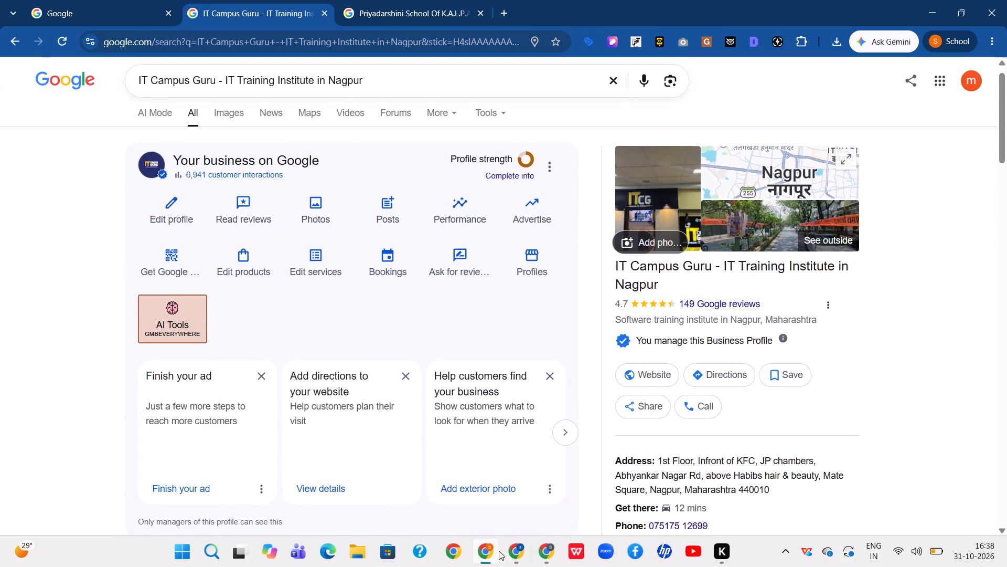
Paste the copied IT Campus Guru text as the extension description in the SEO Panel form and remove its closing quotation mark.
click(515, 547)
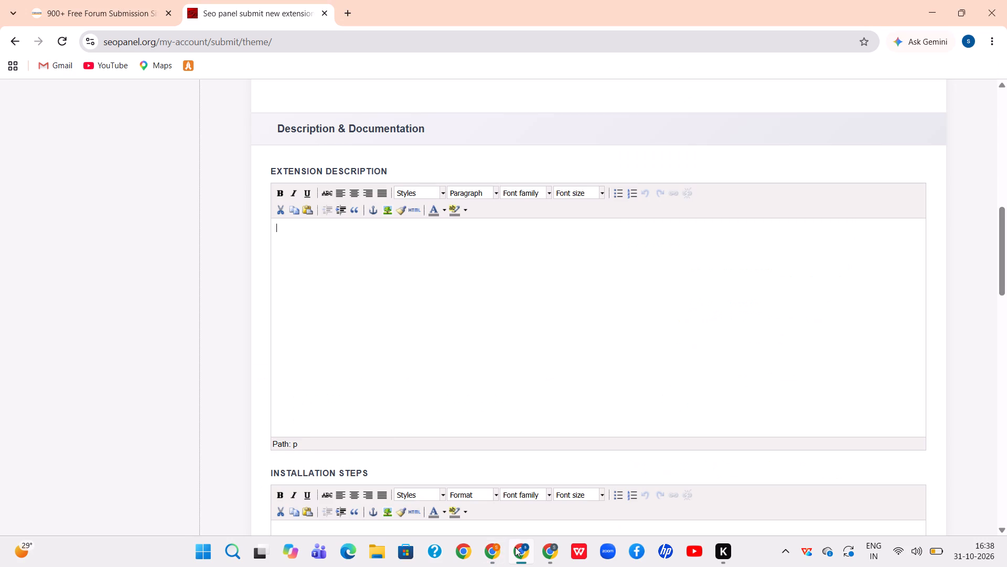
key(ctrl+v)
key(BackSpace)
key(BackSpace)
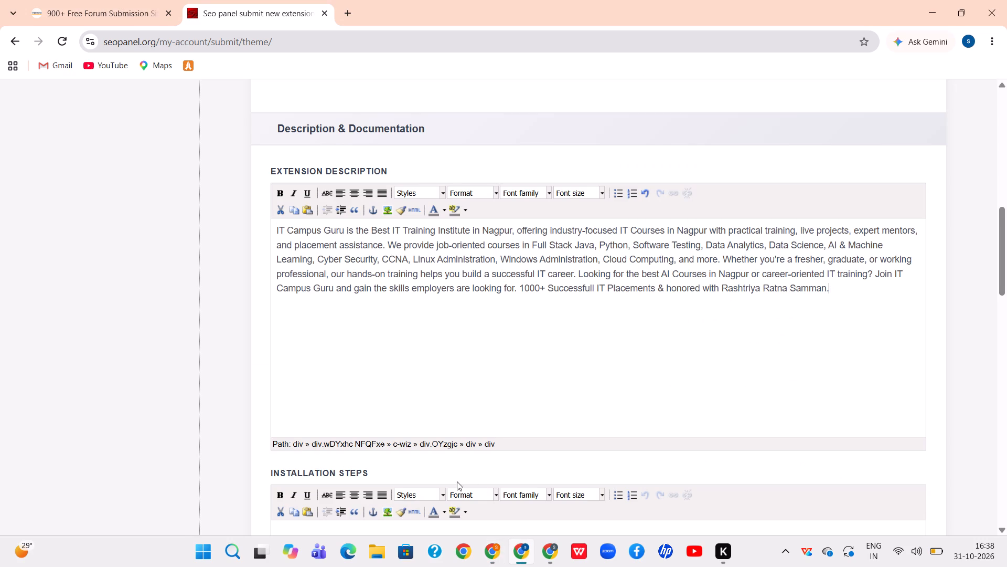
Copy the share link of the IT Campus Guru Google business profile and select its address-to-phone contact lines.
click(493, 556)
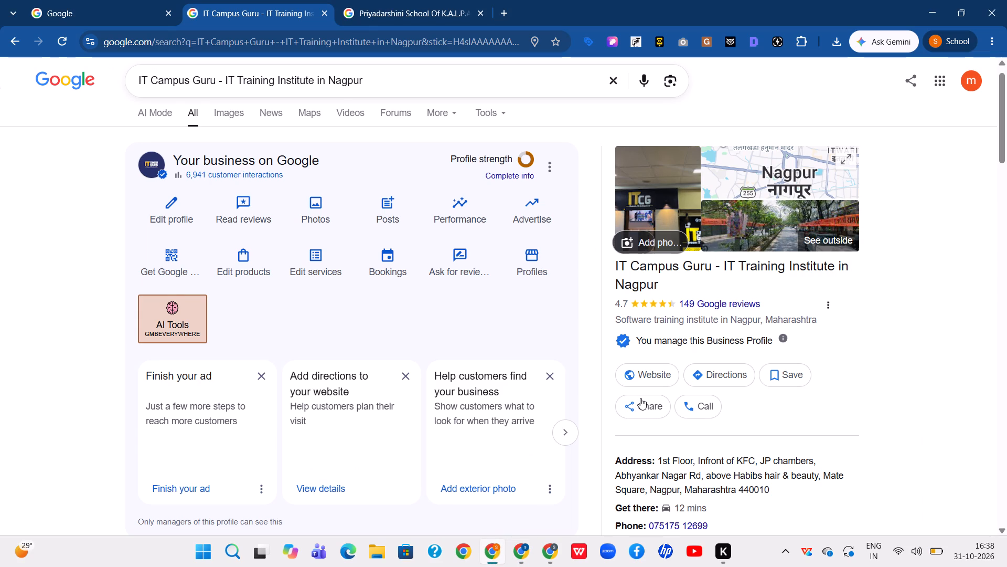
click(640, 398)
click(891, 304)
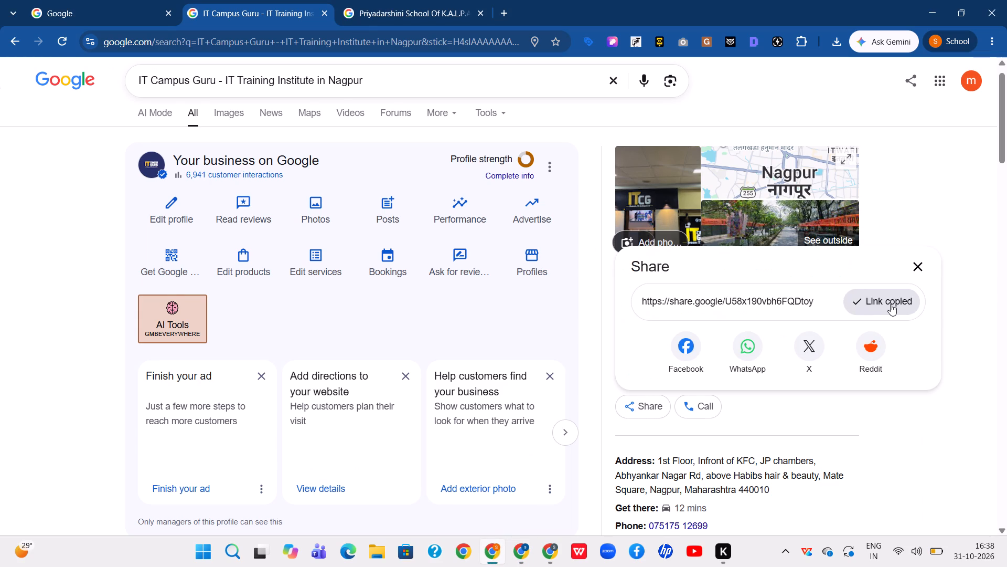
click(518, 337)
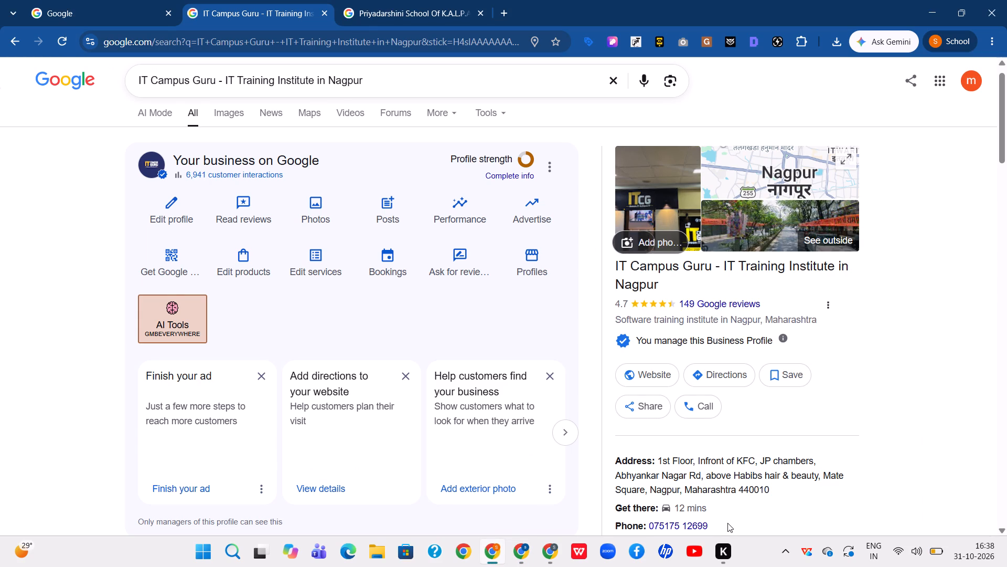
click(727, 523)
drag(727, 523, 637, 443)
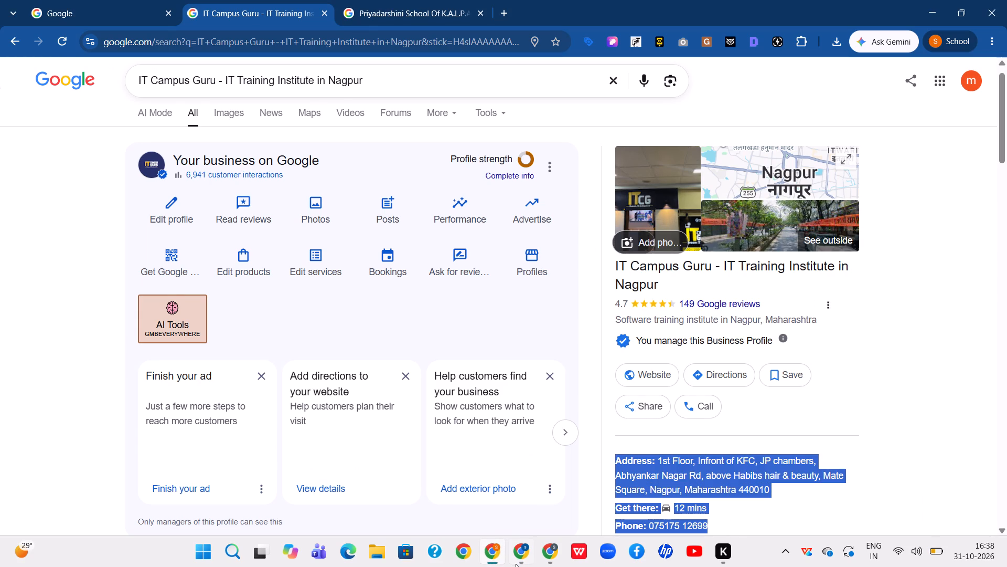
In the SEO Panel description, link "Best IT Training Institute in Nagpur" to the copied profile link, opening in a new window, titled "IT Courses in Nagpur".
click(516, 564)
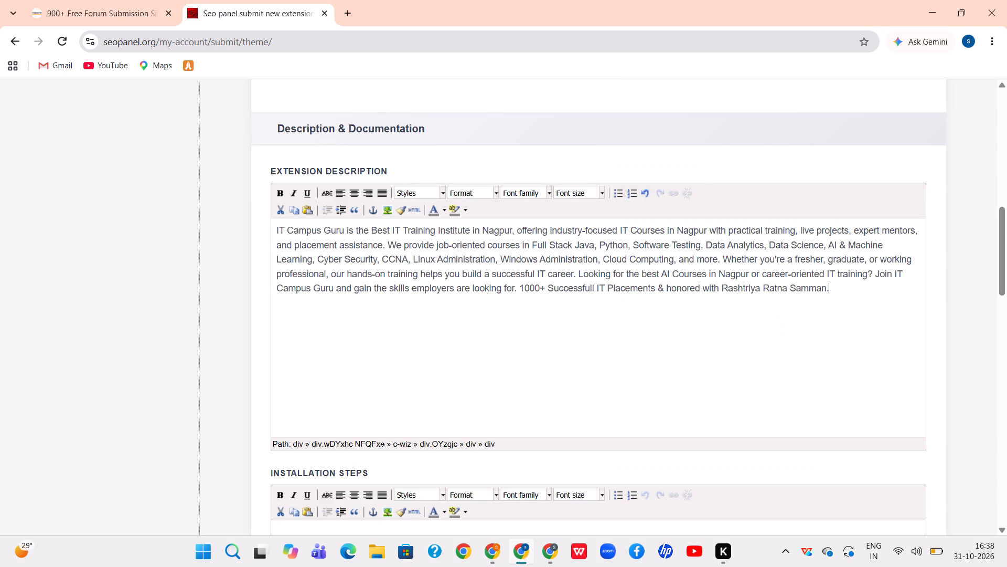
click(381, 229)
drag(381, 229, 497, 228)
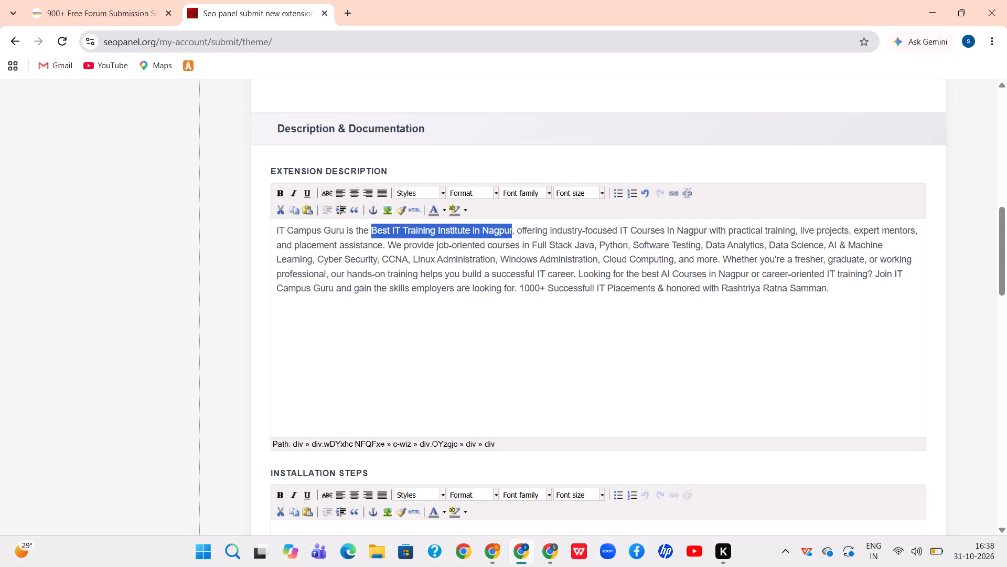
click(676, 192)
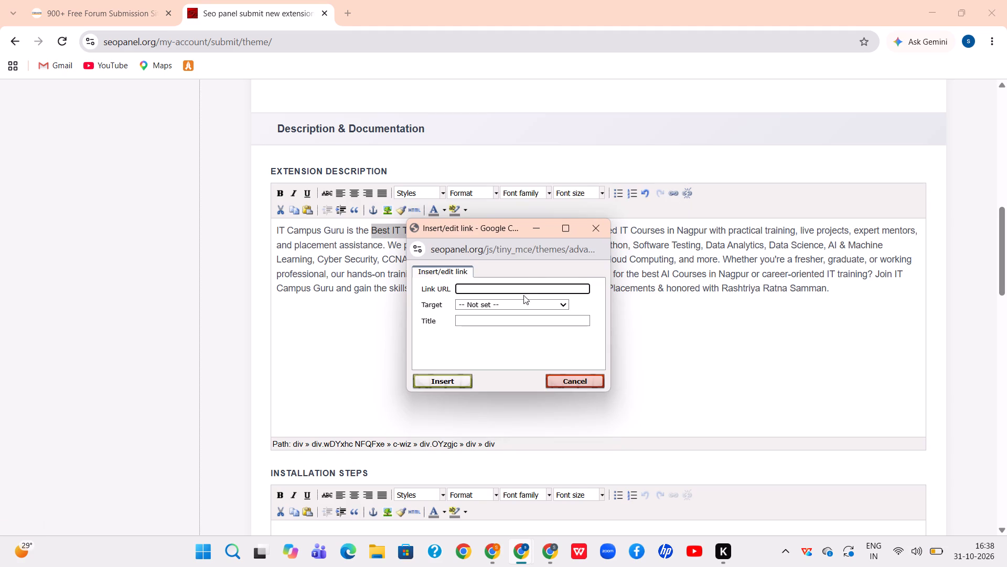
key(ctrl+v)
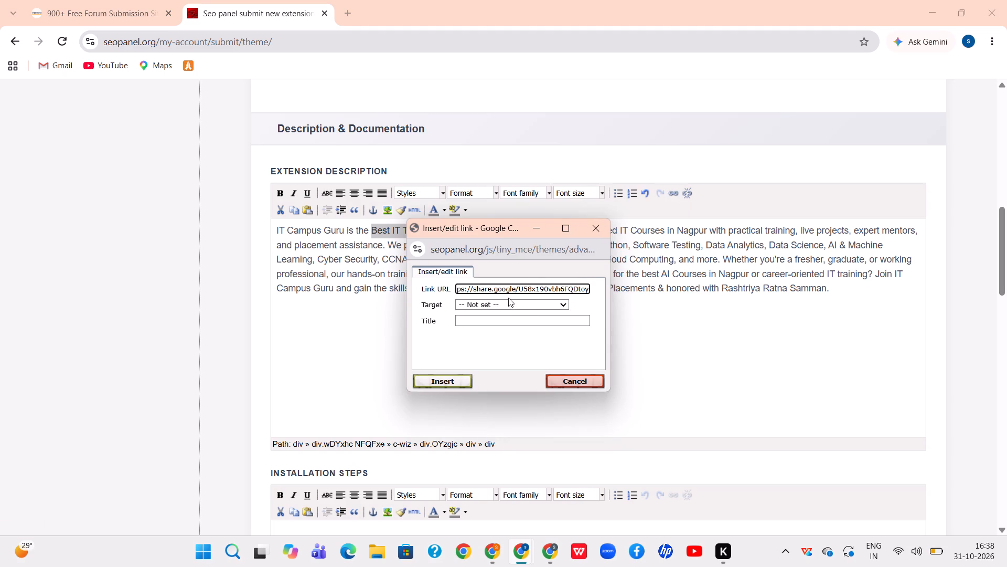
click(500, 302)
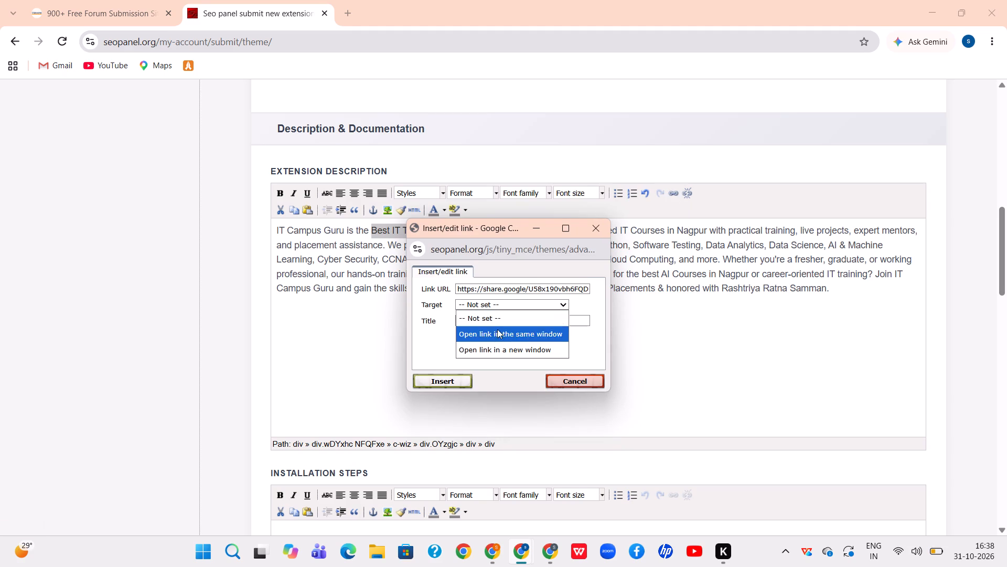
click(495, 345)
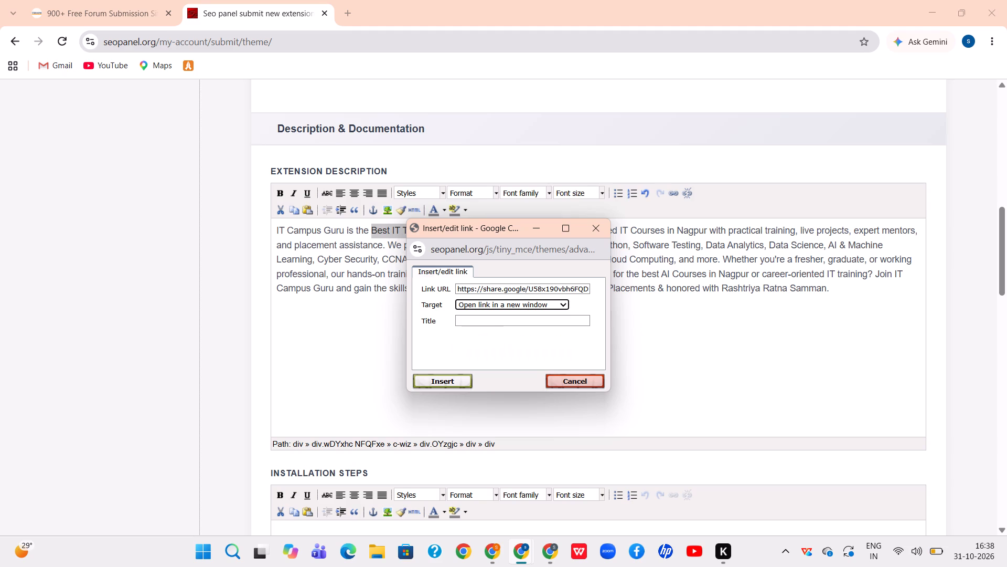
click(498, 317)
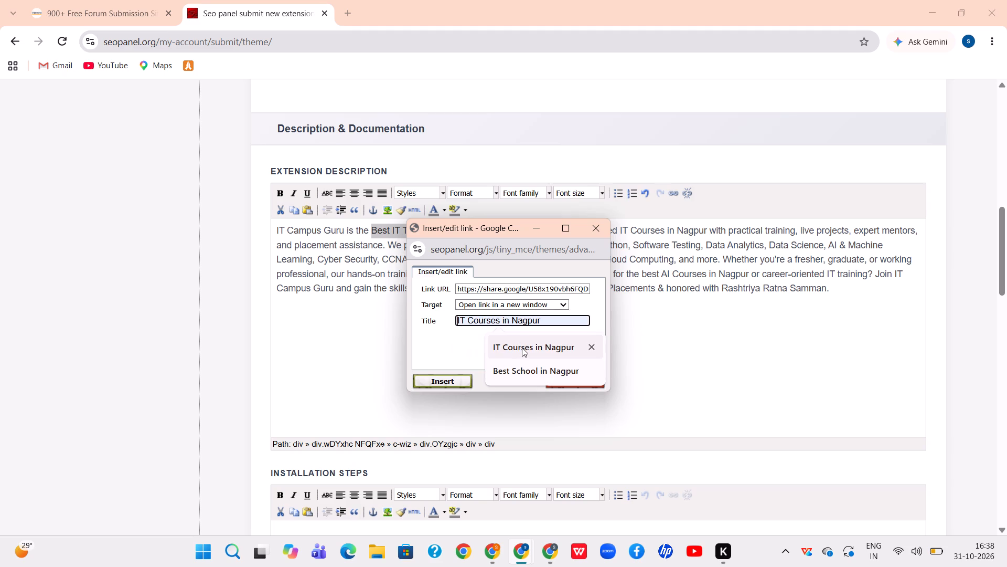
click(522, 348)
click(440, 384)
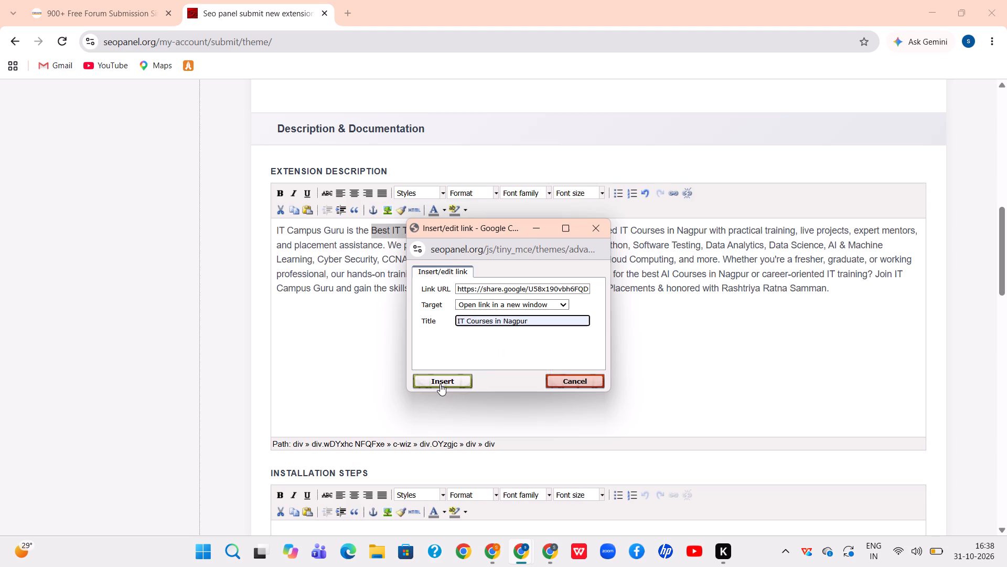
Paste the selected contact lines from the Google business profile below the SEO Panel extension description, after a blank line.
click(835, 292)
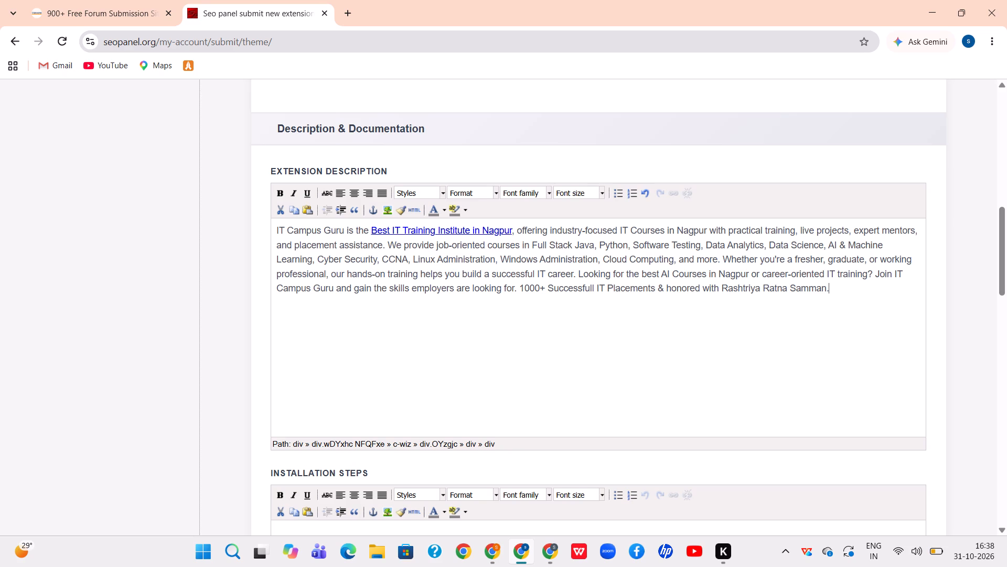
key(Return)
key(Return)
click(505, 555)
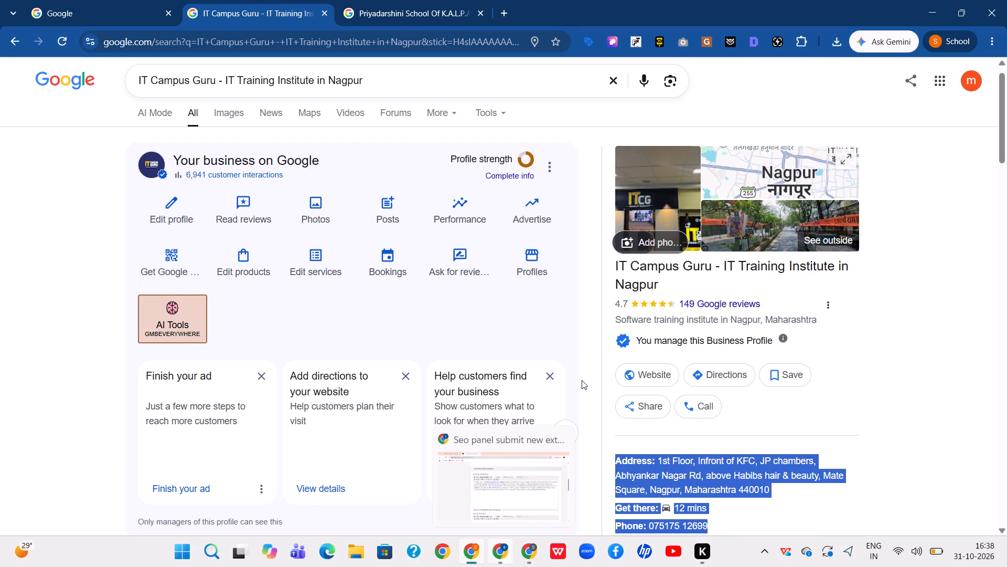
key(ctrl+c)
click(582, 380)
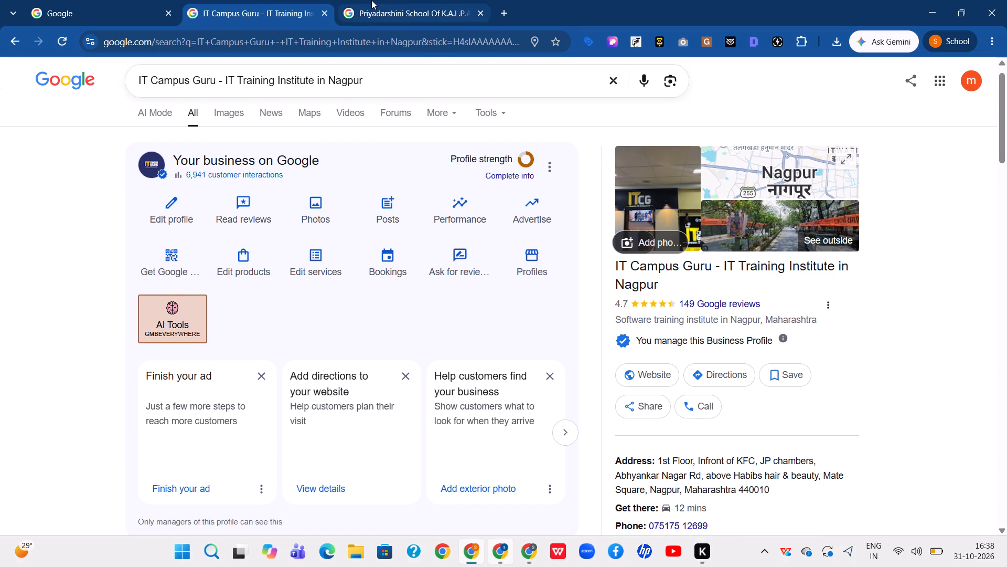
click(371, 0)
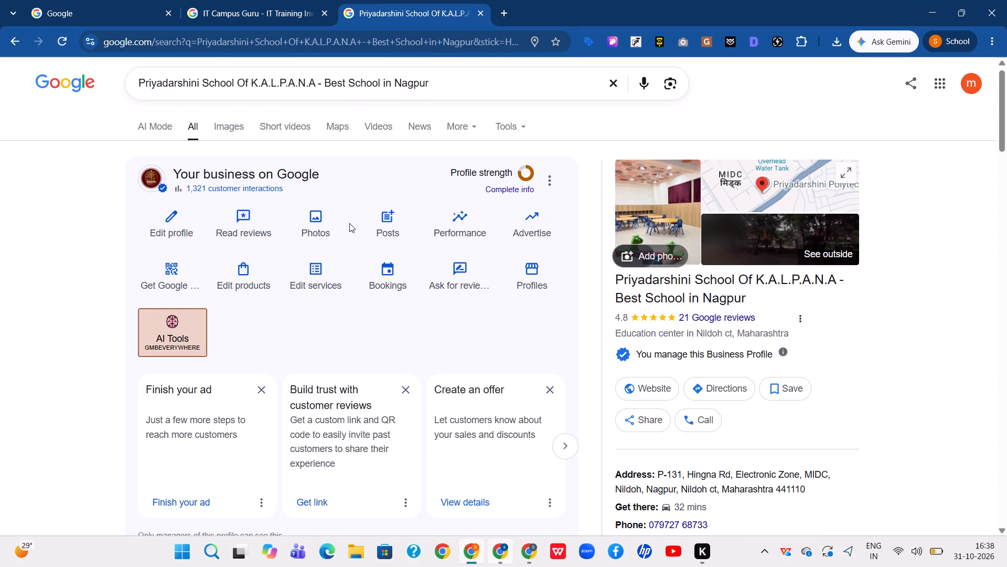
click(498, 554)
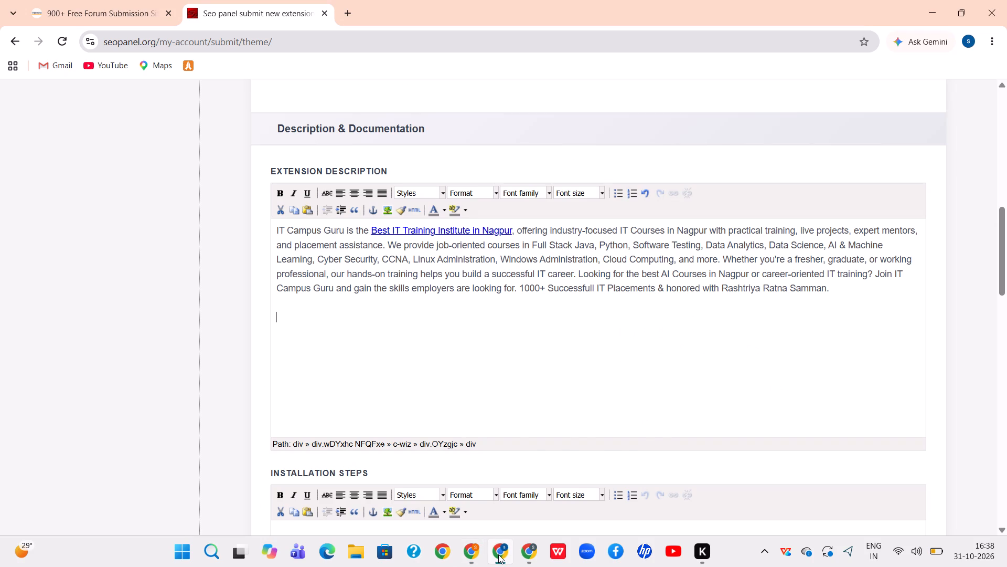
key(ctrl+v)
Delete the "Get there" line from the pasted contact details and leave a blank line before the phone line.
triple_click(301, 359)
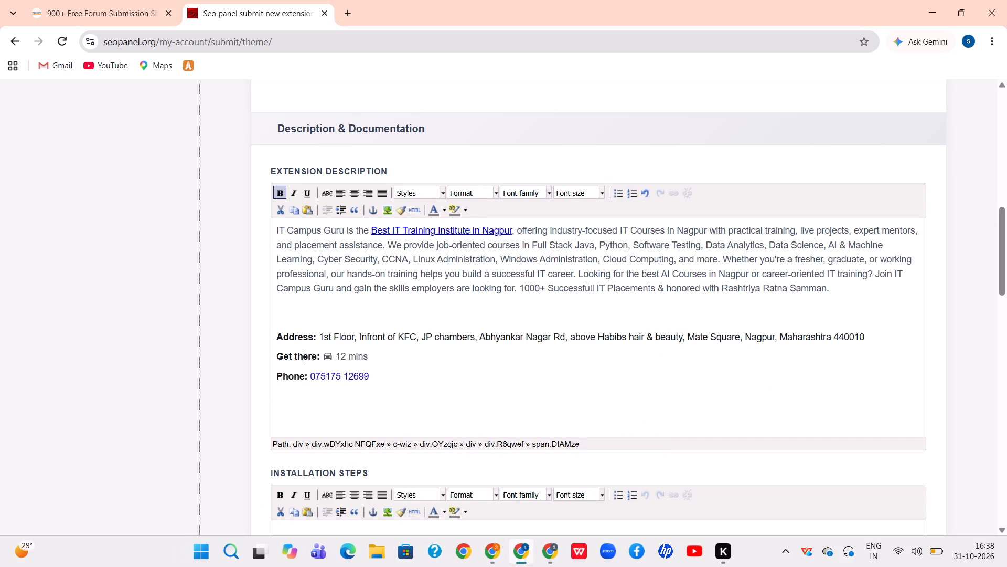
click(301, 359)
key(BackSpace)
triple_click(301, 359)
click(301, 359)
key(BackSpace)
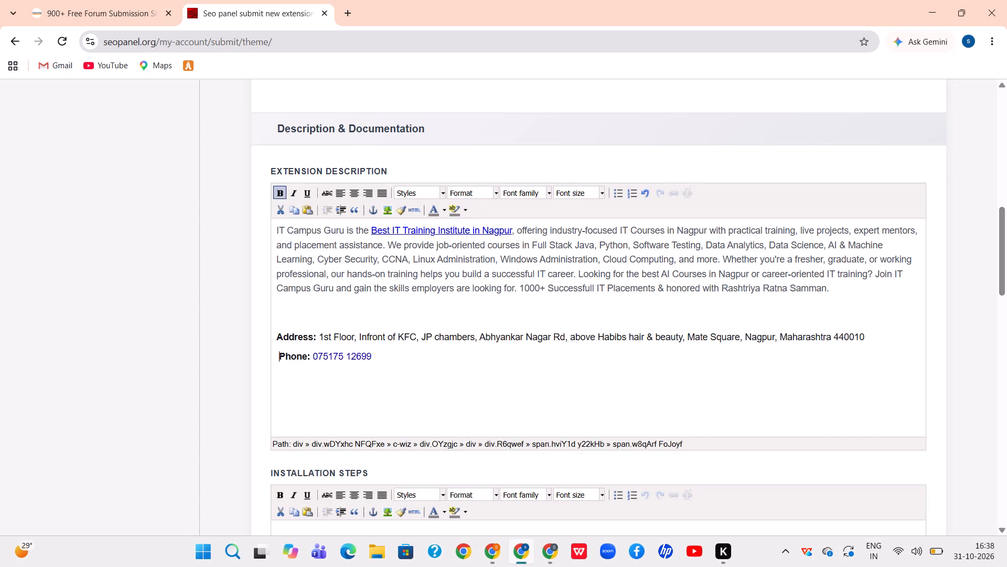
key(Return)
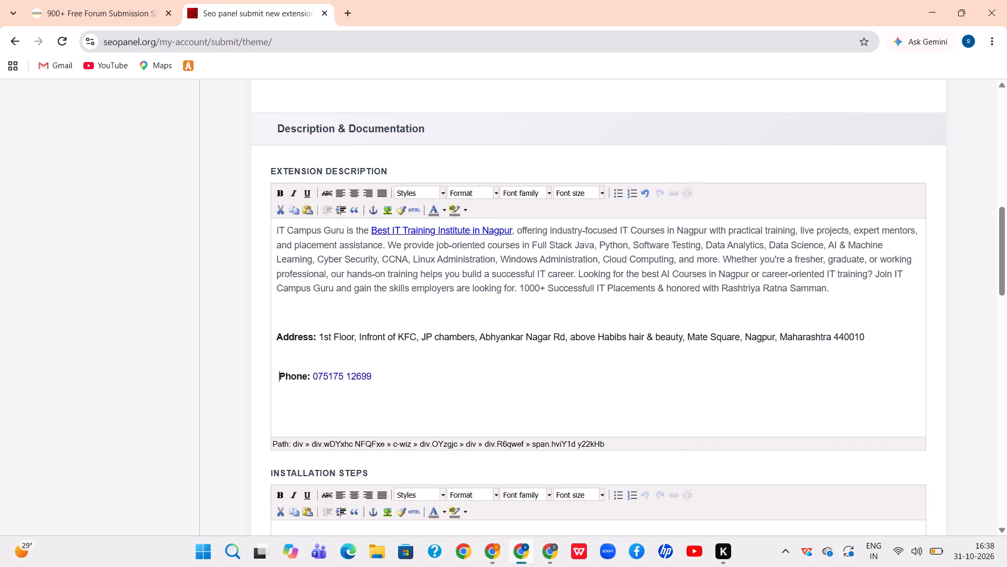
Add empty lines after the phone line and remove the extra blank line above the address.
click(408, 371)
key(Return)
key(Return)
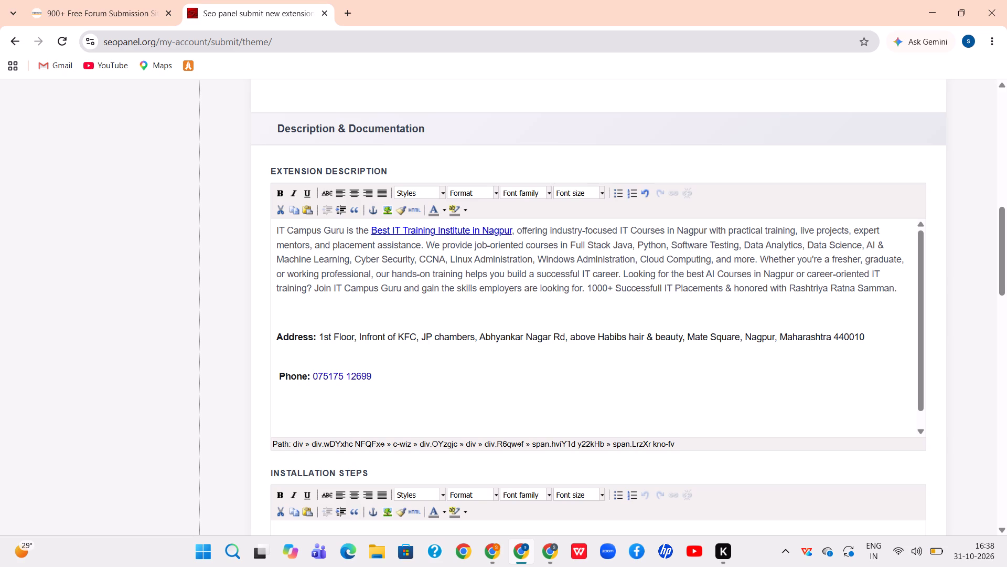
click(314, 303)
key(BackSpace)
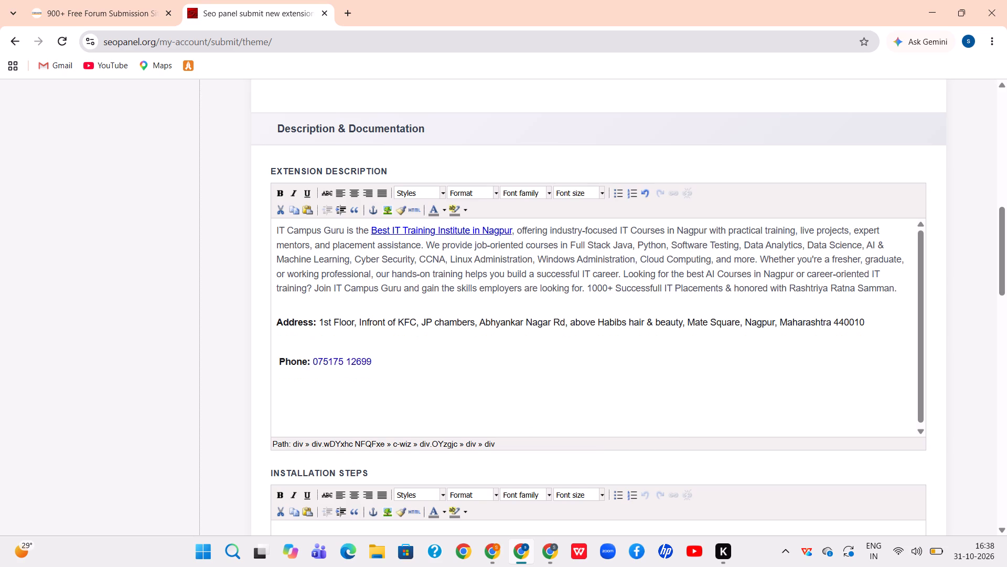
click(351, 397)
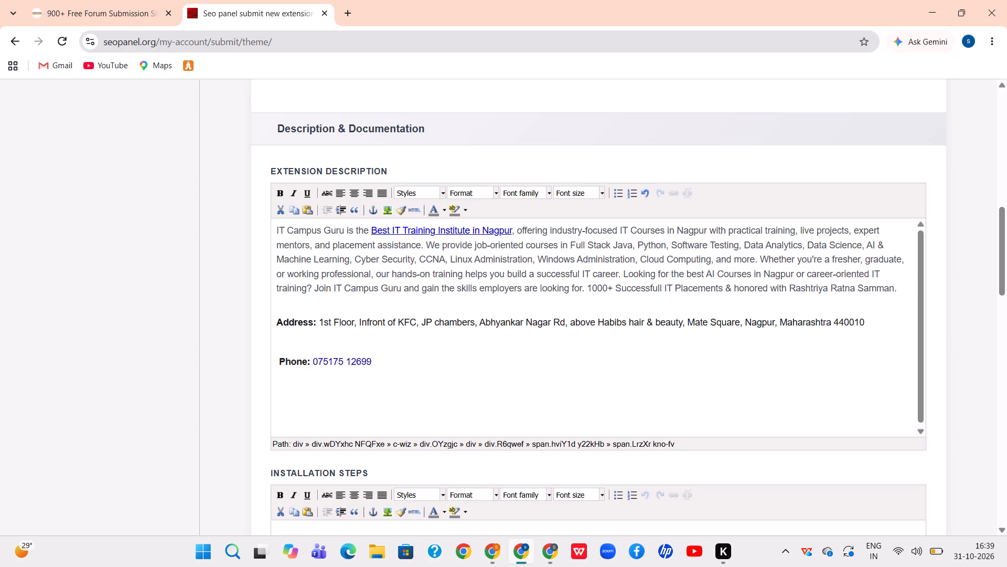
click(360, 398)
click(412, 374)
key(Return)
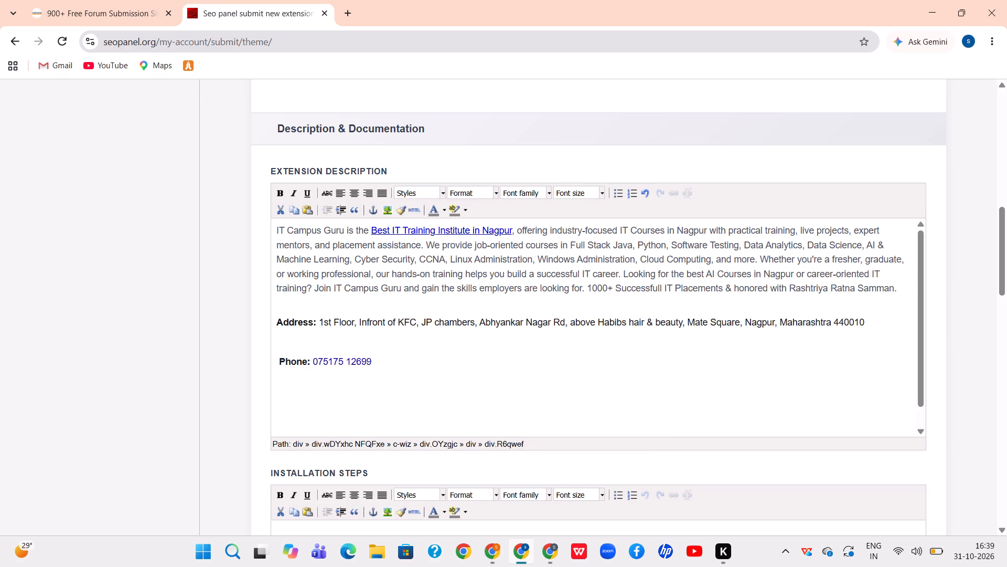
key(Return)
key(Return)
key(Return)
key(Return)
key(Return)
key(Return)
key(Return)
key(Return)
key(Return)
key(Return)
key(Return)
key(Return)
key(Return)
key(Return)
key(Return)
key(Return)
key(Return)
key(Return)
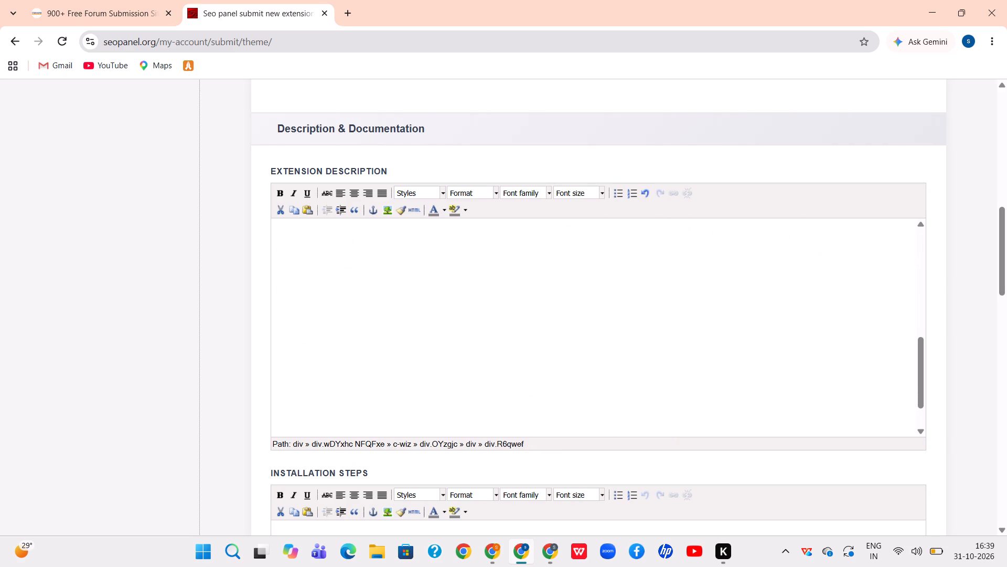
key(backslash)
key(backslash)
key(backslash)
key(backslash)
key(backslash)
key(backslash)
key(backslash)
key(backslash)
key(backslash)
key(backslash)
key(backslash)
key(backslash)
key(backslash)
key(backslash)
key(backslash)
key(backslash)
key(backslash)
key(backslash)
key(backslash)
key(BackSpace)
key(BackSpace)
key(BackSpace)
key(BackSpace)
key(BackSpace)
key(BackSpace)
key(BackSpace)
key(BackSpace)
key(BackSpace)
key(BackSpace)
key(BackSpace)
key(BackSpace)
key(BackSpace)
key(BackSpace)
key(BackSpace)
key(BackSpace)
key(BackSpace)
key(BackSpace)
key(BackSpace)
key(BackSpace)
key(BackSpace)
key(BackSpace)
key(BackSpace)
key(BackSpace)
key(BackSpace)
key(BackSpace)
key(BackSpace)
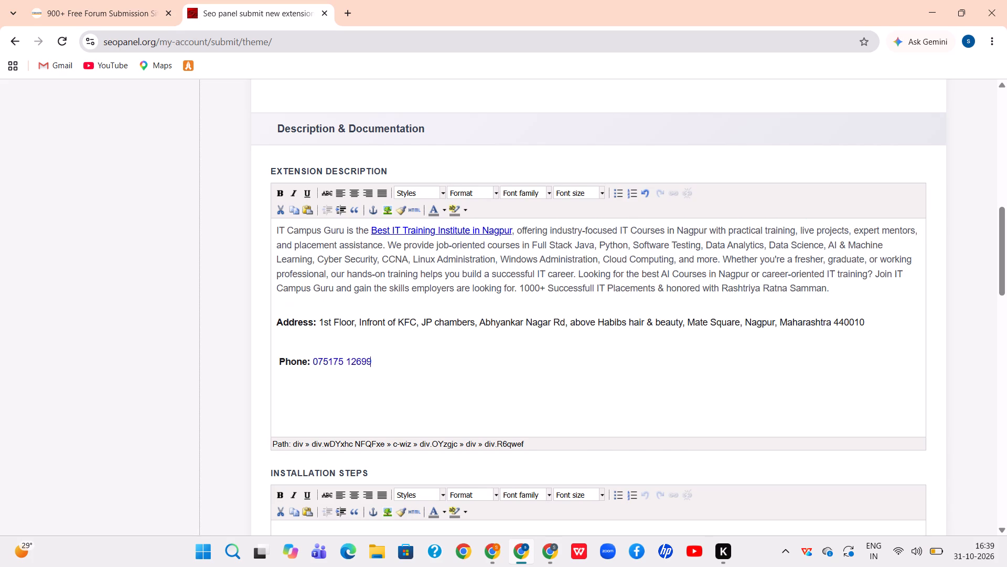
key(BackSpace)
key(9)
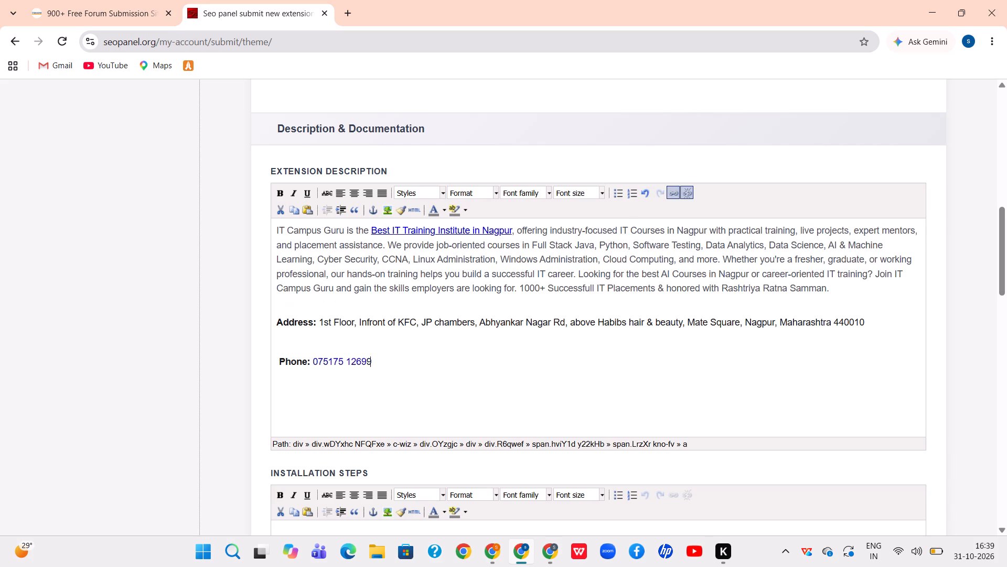
Below the phone line, paste the full hashtag list copied from the IT training institute keywords note in Google Keep, and end it with a period.
key(Return)
key(Return)
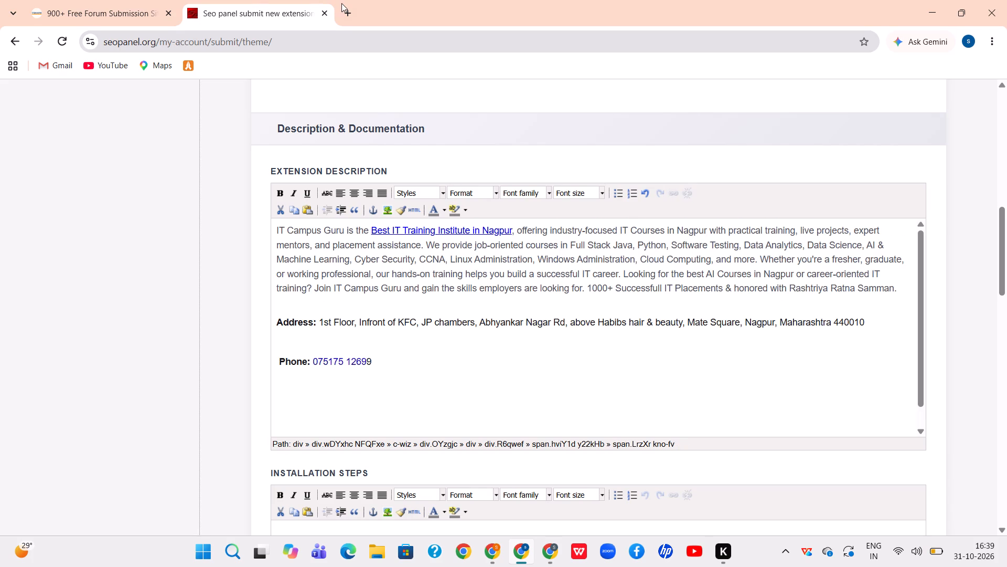
click(341, 5)
text(kee)
key(Return)
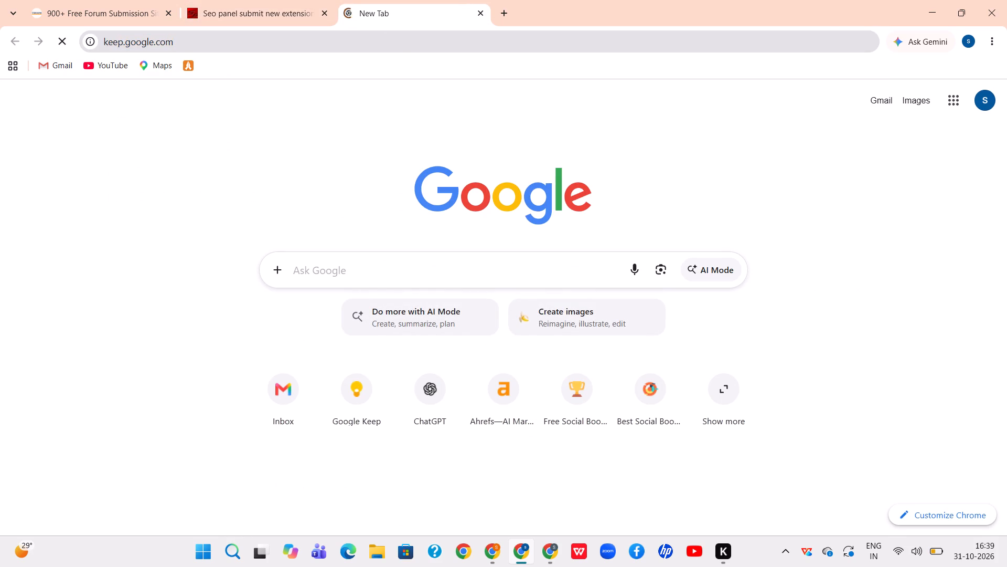
click(792, 333)
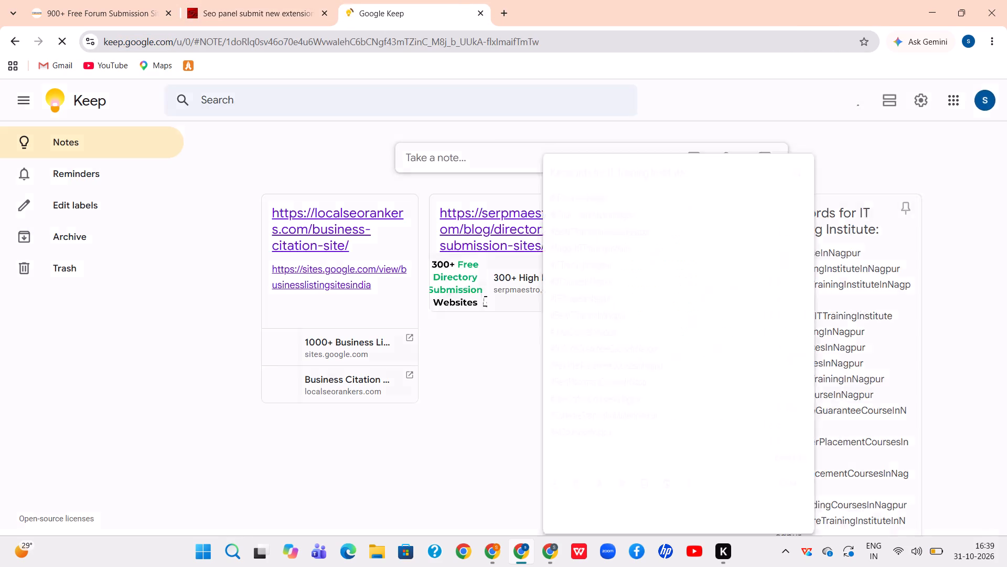
key(ctrl+a)
key(ctrl+c)
click(294, 0)
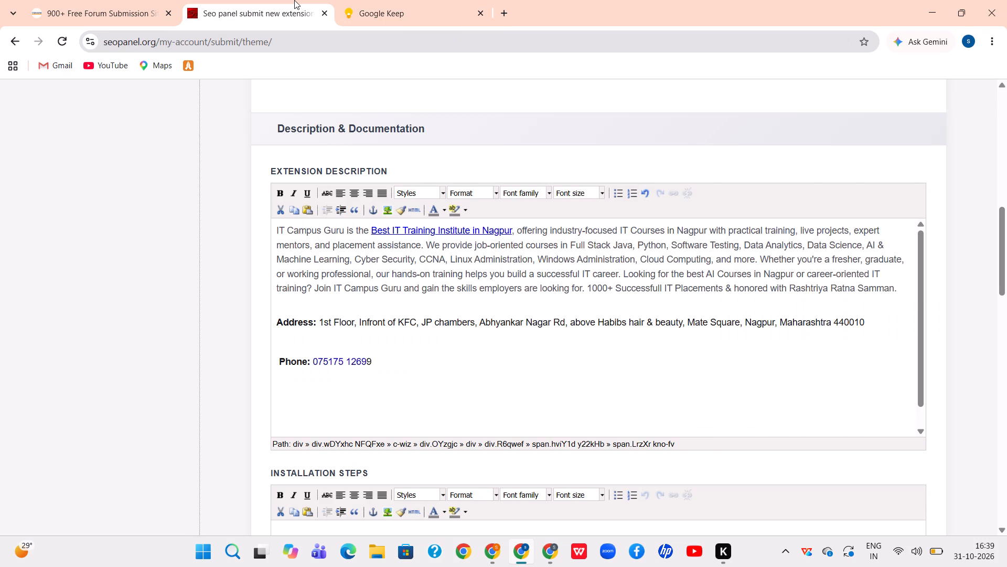
key(ctrl+v)
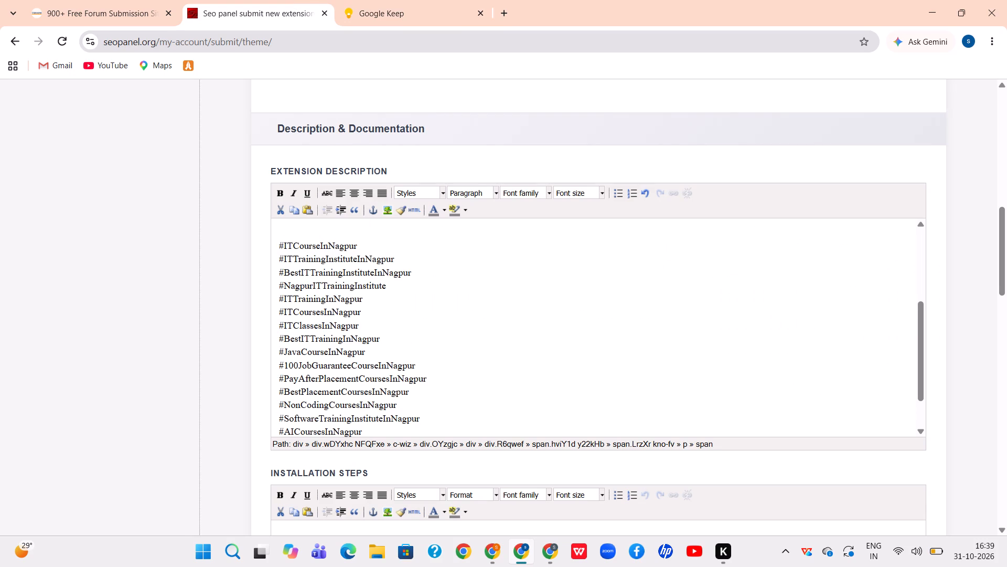
key(period)
click(42, 432)
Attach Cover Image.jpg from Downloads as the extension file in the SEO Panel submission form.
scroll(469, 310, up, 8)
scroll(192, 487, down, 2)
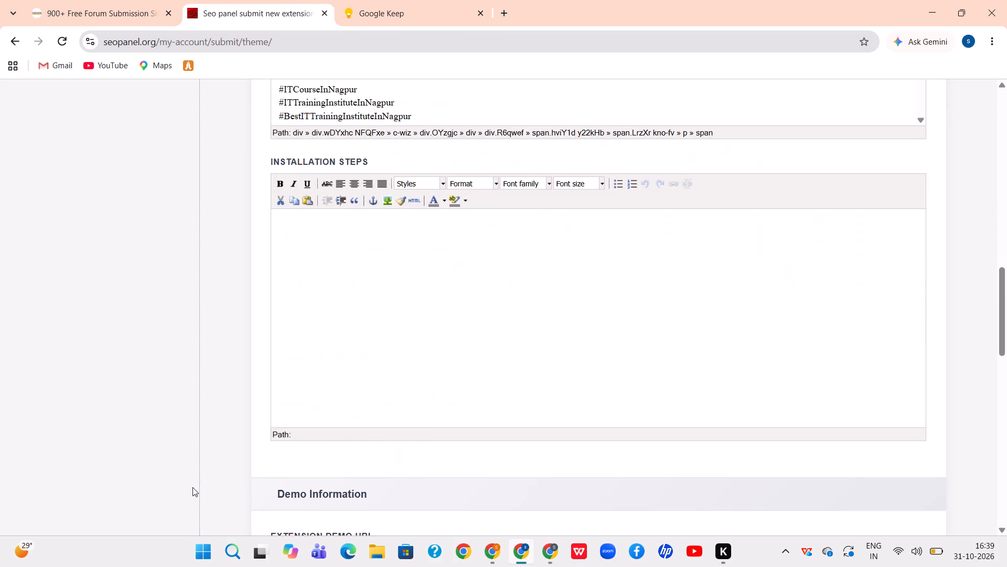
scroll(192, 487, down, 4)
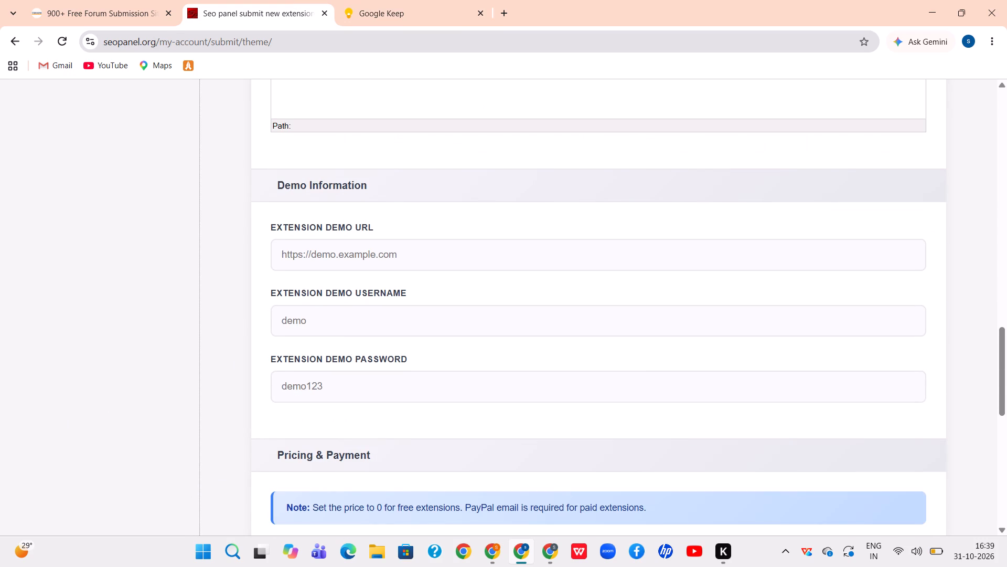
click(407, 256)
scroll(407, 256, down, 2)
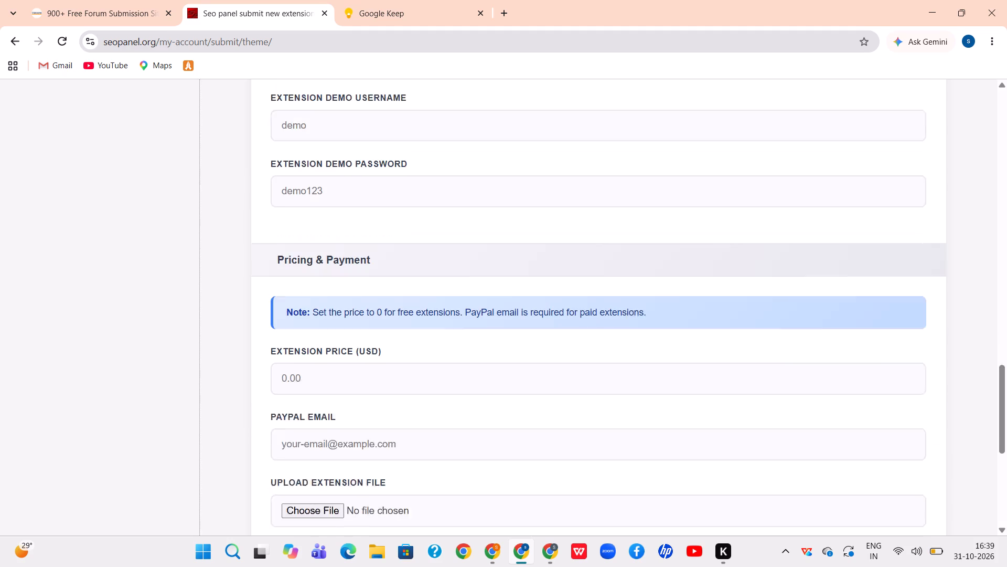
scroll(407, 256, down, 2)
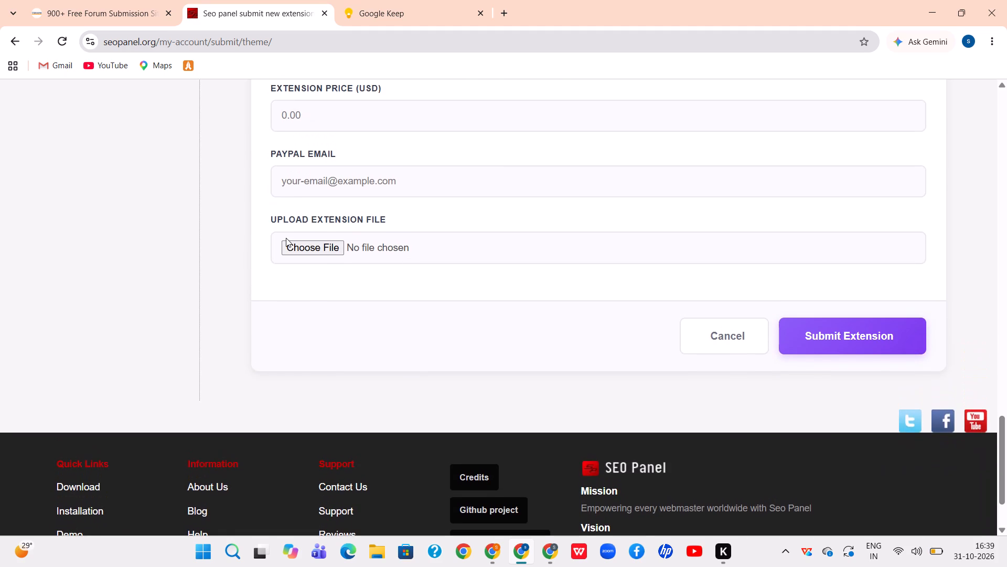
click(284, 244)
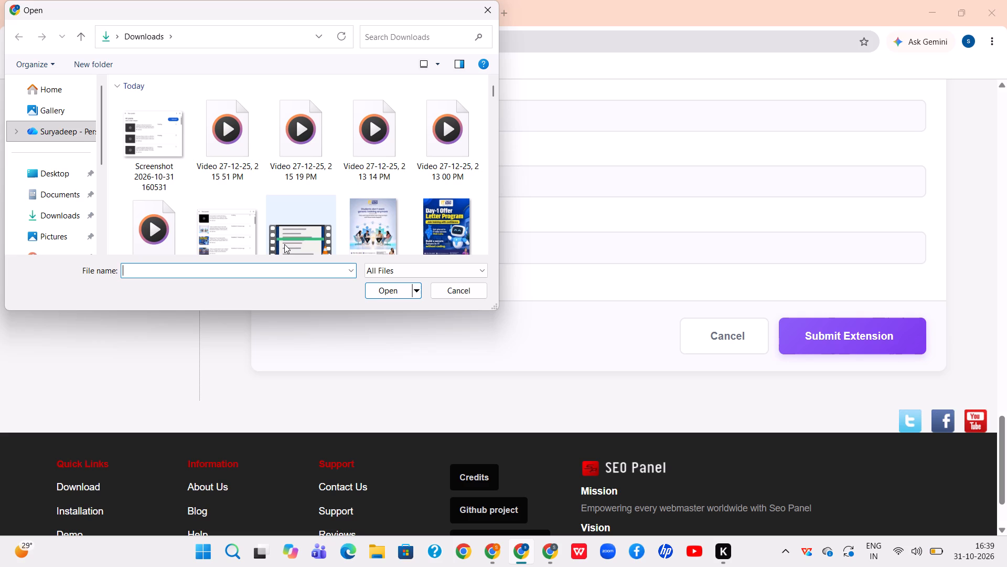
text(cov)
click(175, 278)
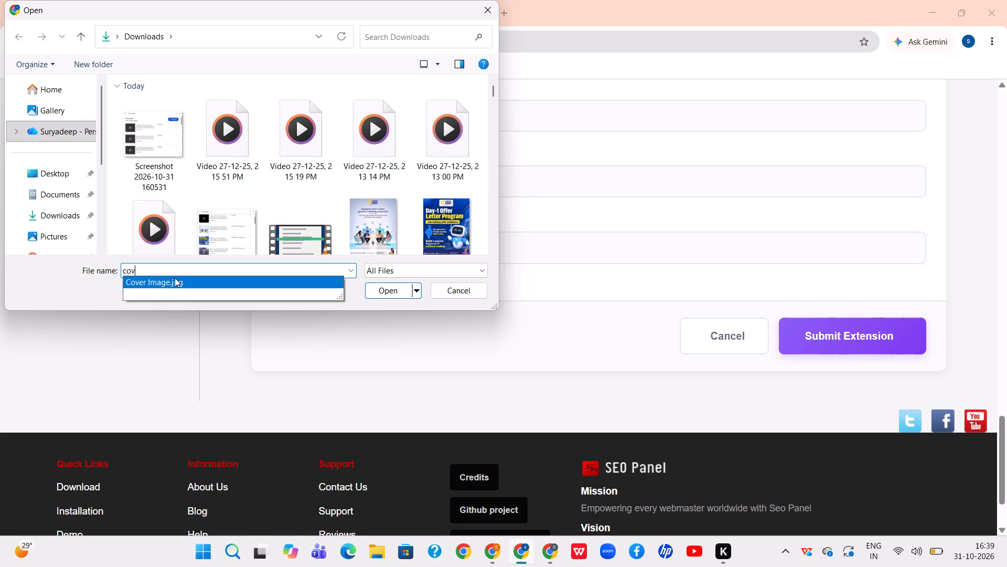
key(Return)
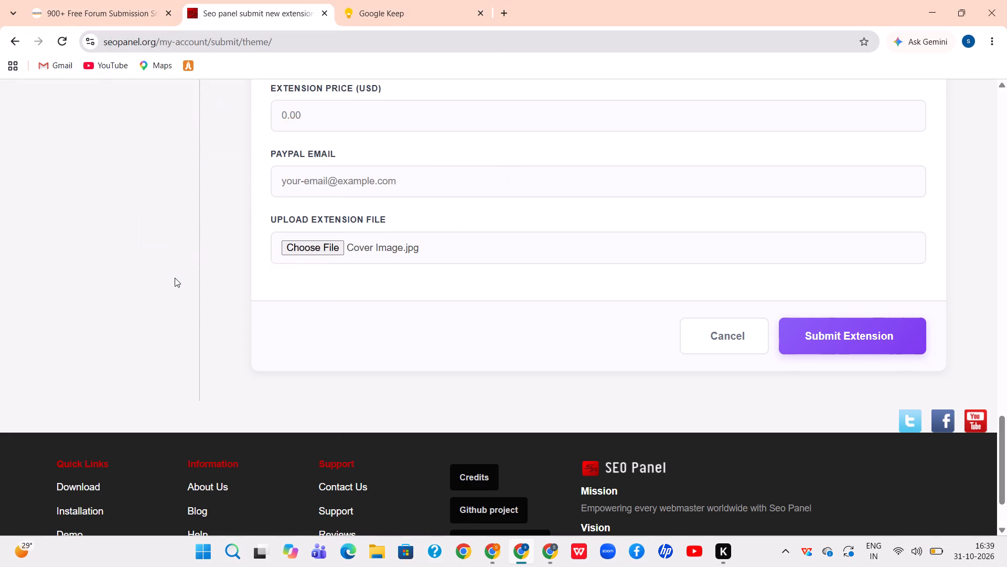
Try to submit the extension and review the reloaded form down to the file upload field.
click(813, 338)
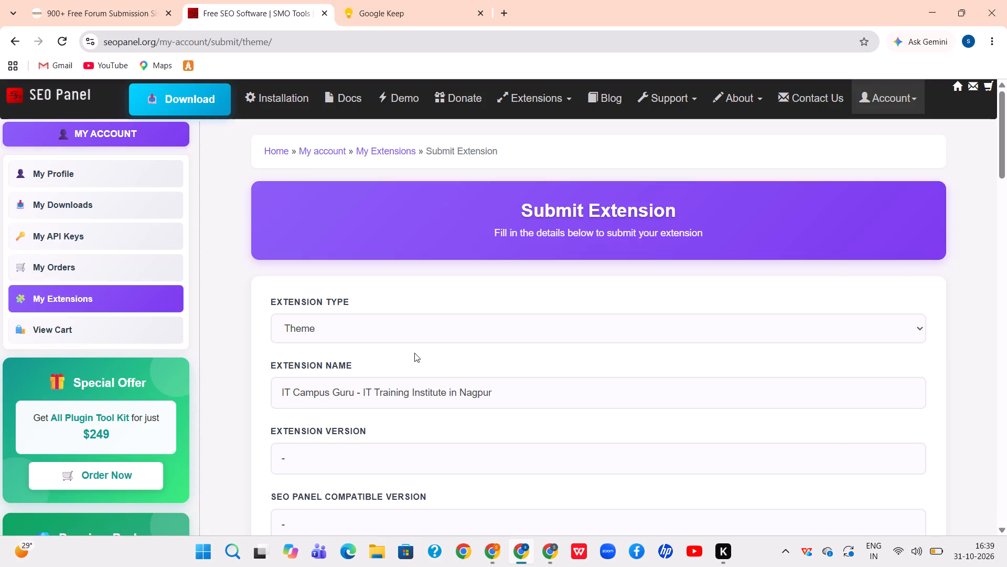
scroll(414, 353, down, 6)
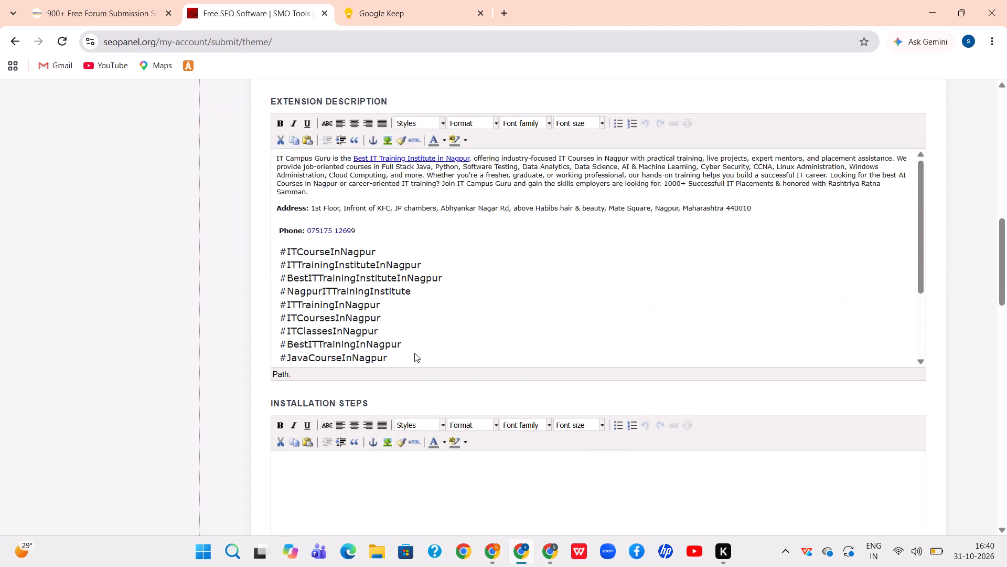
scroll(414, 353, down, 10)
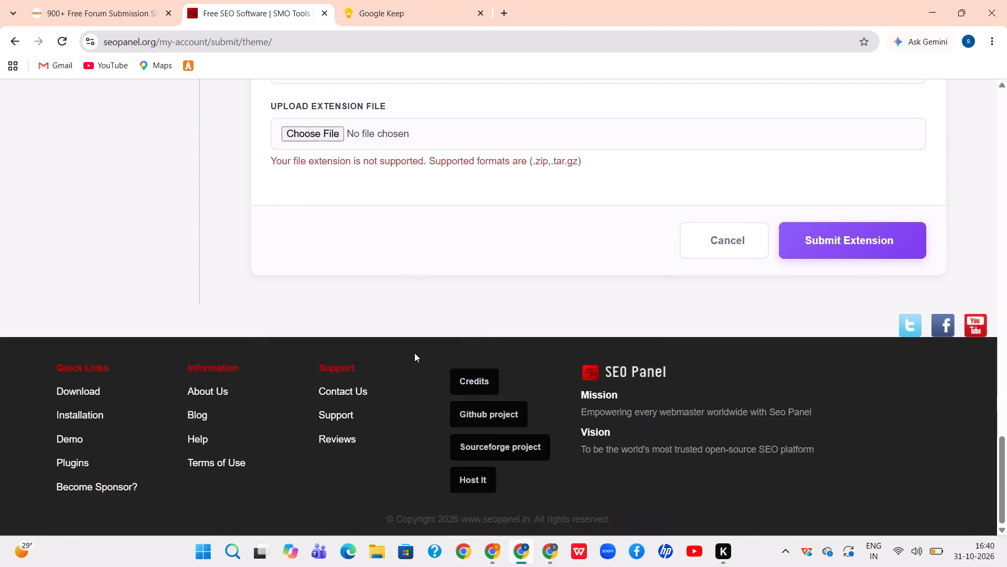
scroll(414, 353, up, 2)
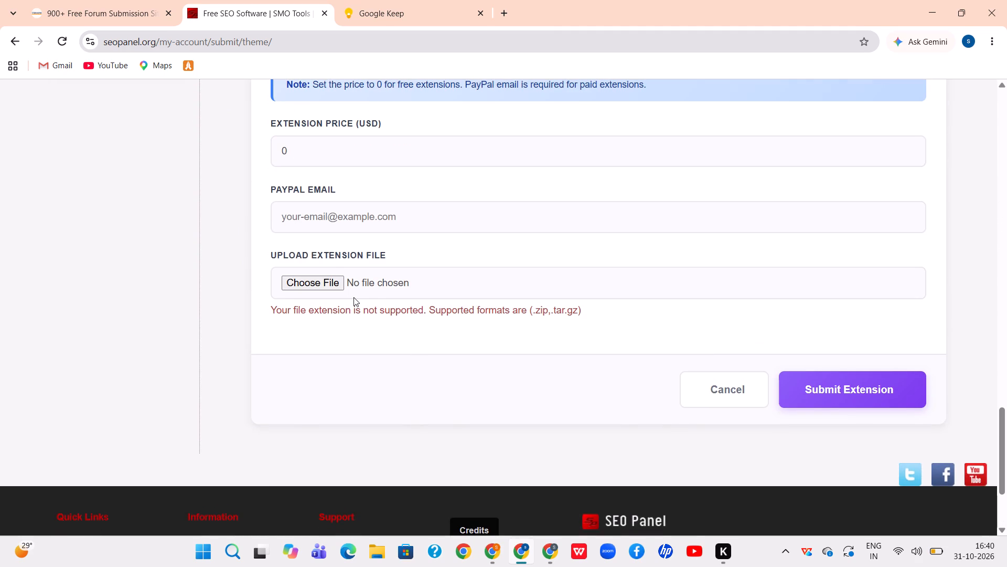
Close the SEO Panel form and Google Keep to return to the DSOM forum submission list.
click(327, 15)
click(327, 15)
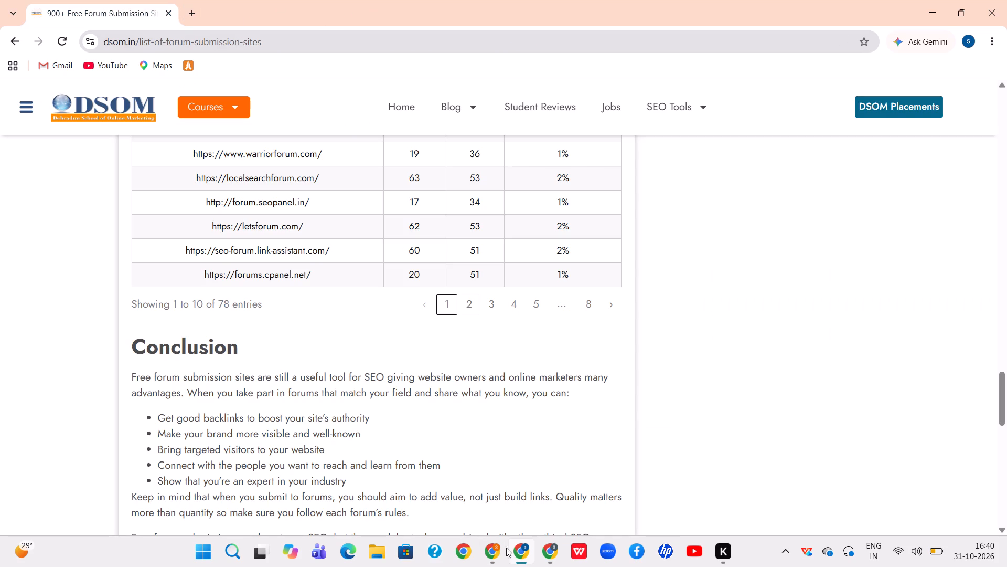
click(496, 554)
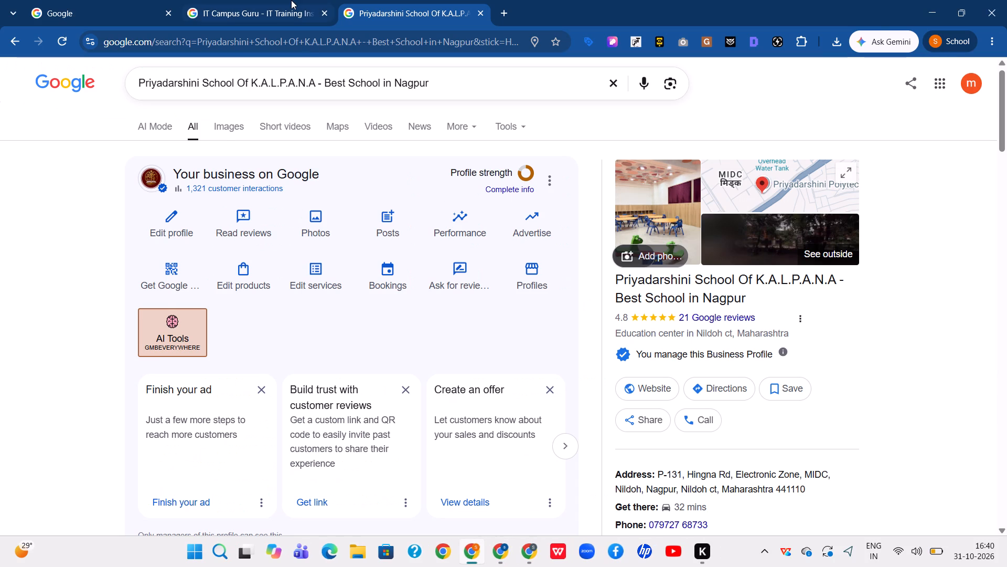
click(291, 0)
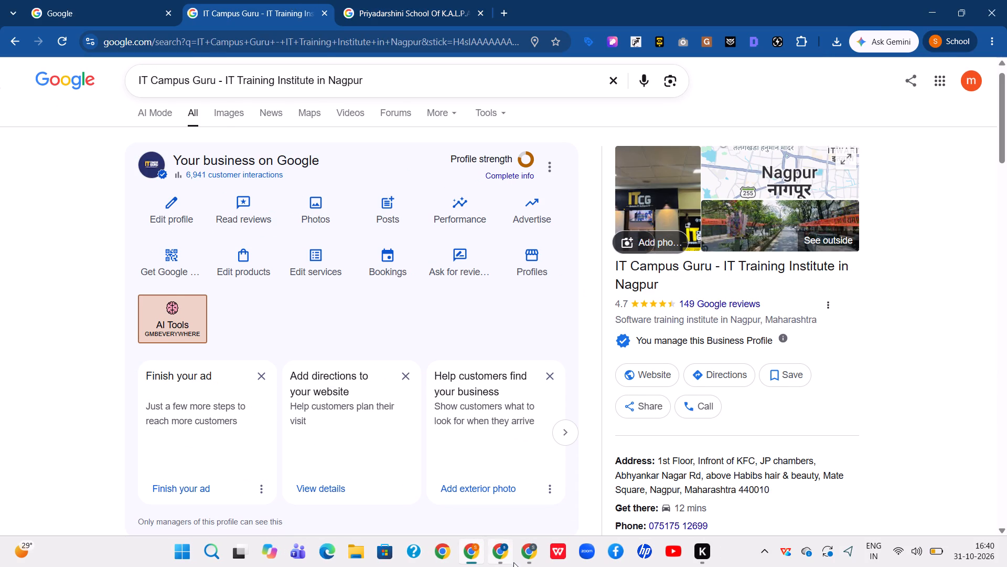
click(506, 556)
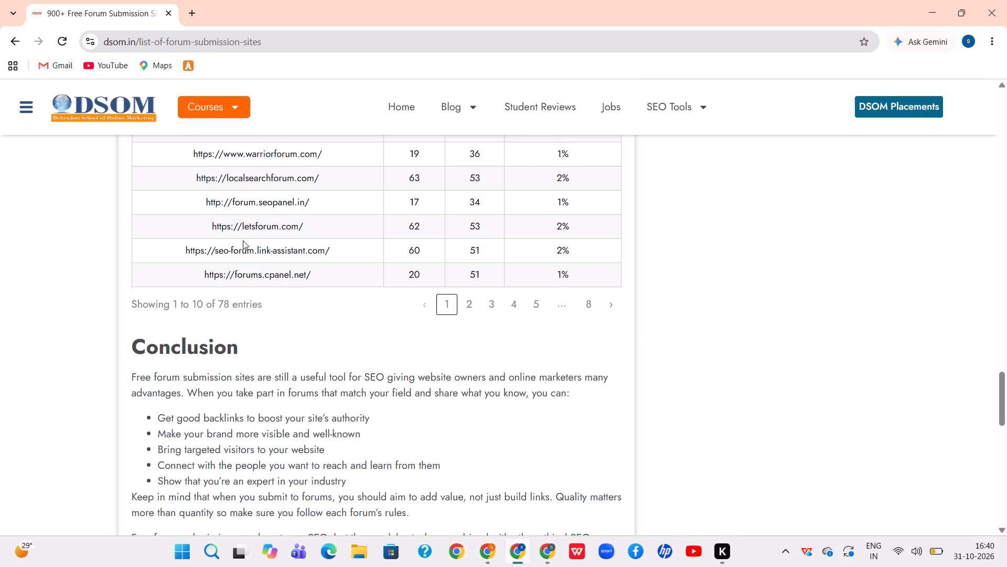
Open localsearchforum.com from the forum list in a new tab to check the site, and close it.
double_click(241, 199)
drag(241, 199, 222, 179)
triple_click(222, 179)
click(222, 179)
key(ctrl+c)
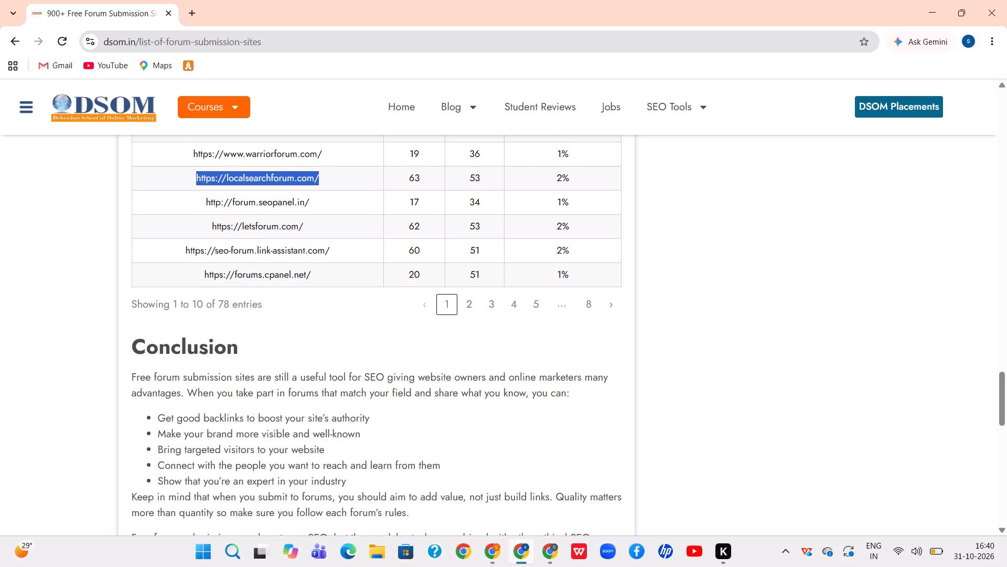
click(222, 179)
click(196, 2)
key(ctrl+v)
key(ctrl+Return)
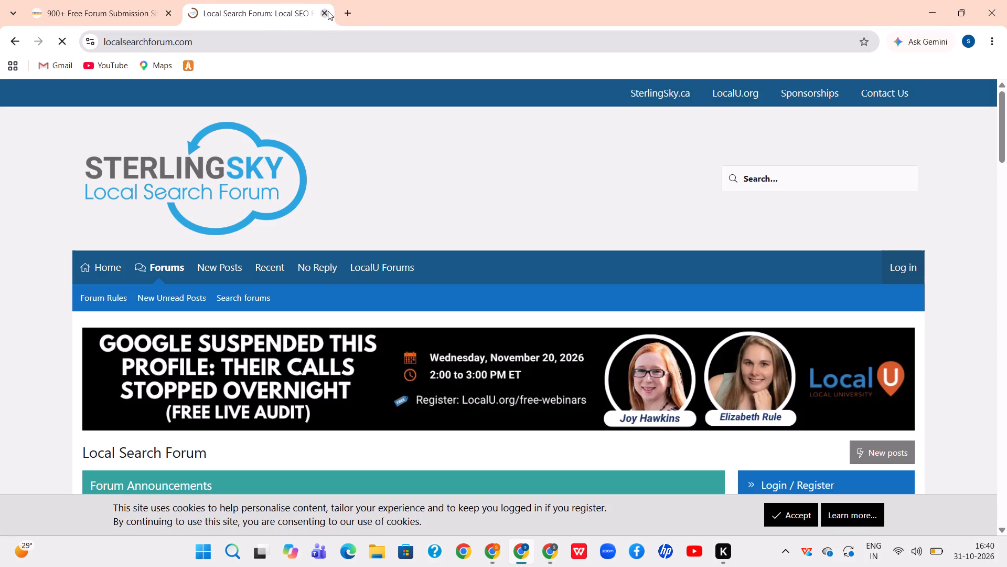
click(328, 11)
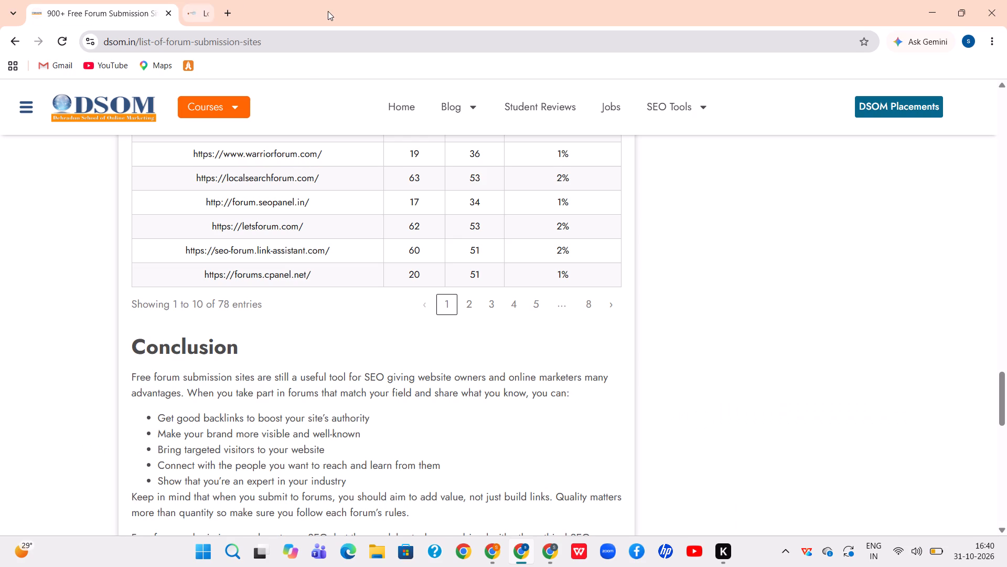
Open forum.seopanel.in from the forum list in a new tab to check the site, and close it.
triple_click(268, 204)
double_click(268, 204)
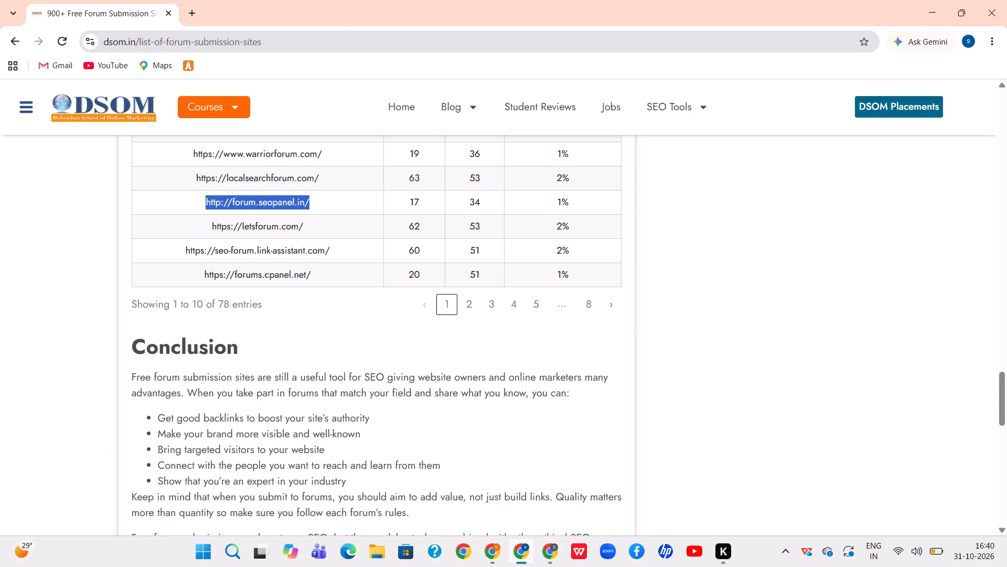
key(ctrl+c)
click(268, 204)
click(192, 0)
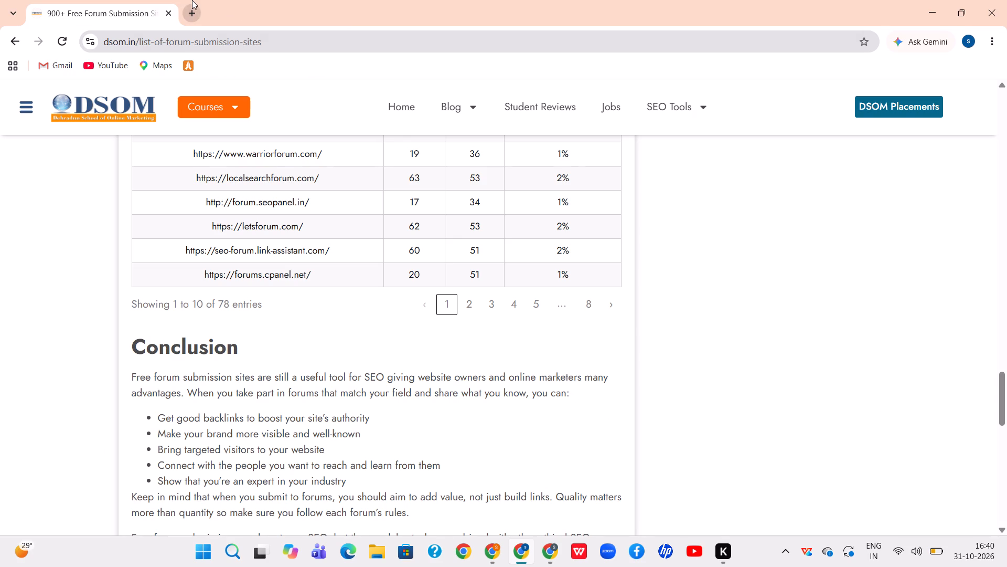
key(ctrl+v)
key(ctrl+Return)
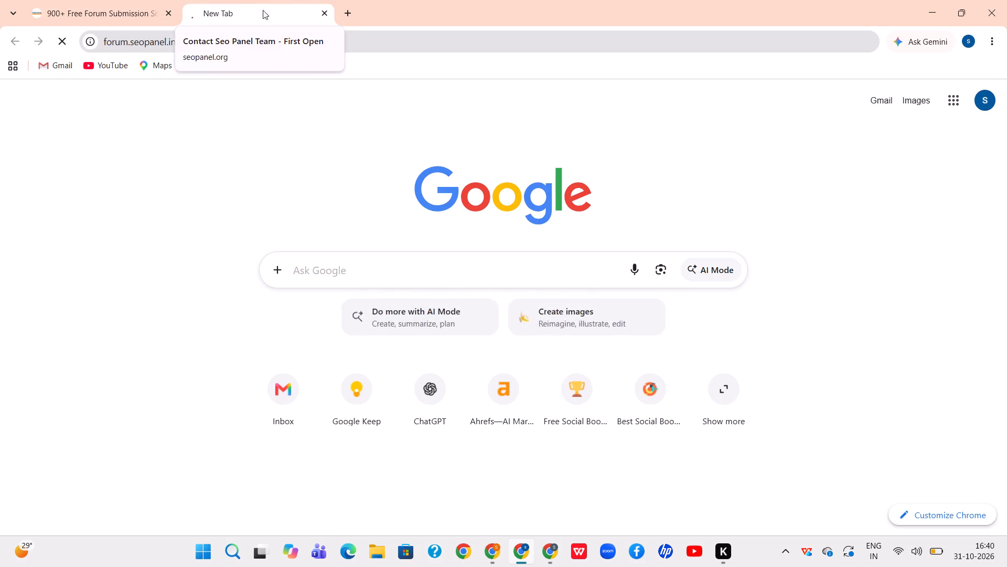
key(Up)
click(325, 13)
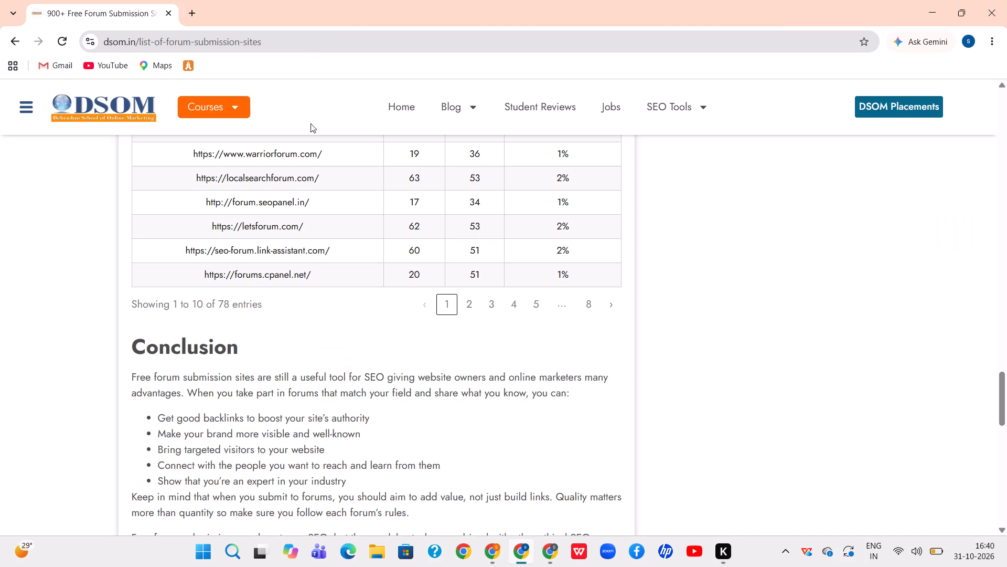
Open letsforum.com from the forum list in a new tab to check the site, and close it.
triple_click(255, 225)
double_click(255, 225)
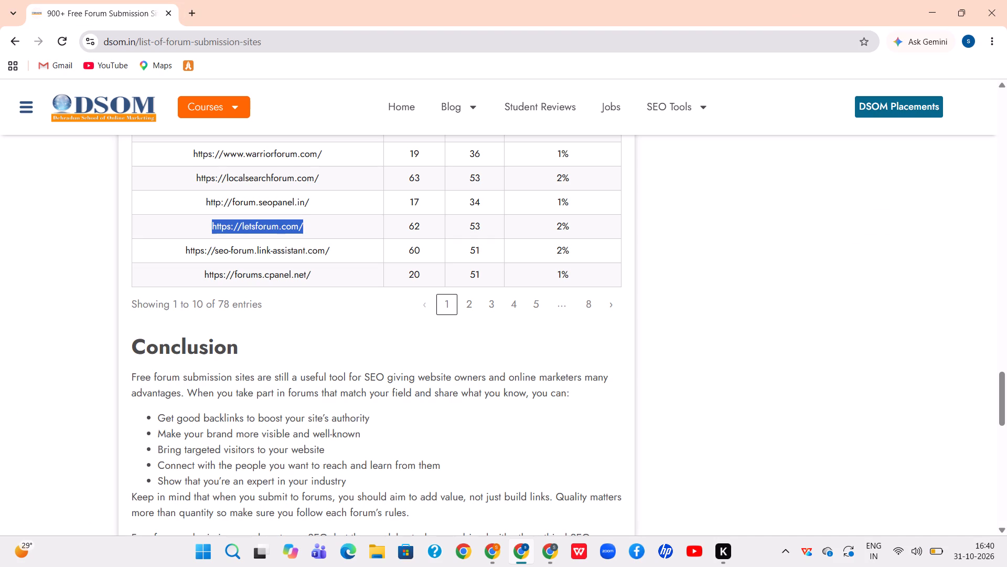
key(ctrl+c)
click(255, 225)
click(188, 0)
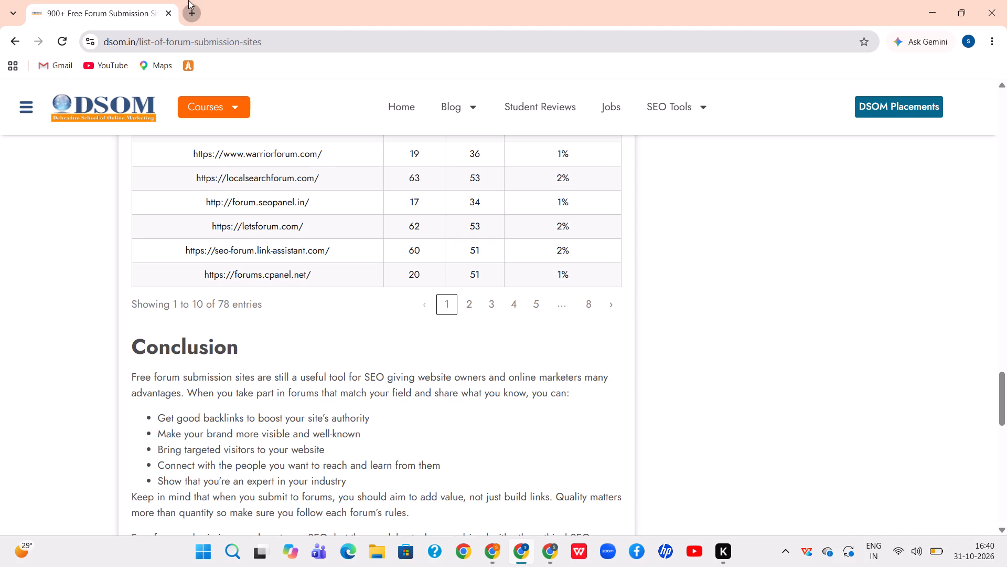
key(ctrl+v)
key(Return)
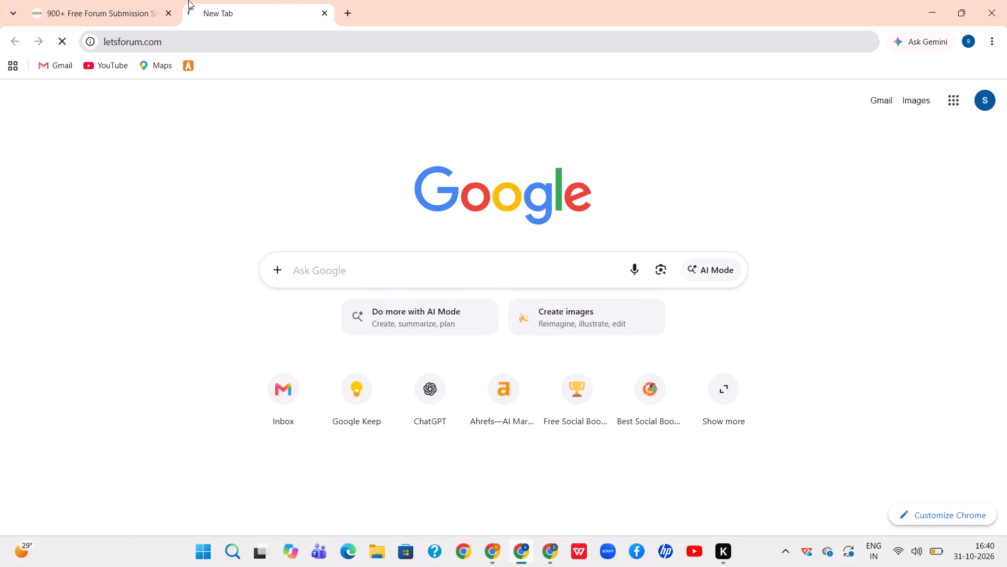
key(Up)
key(Up)
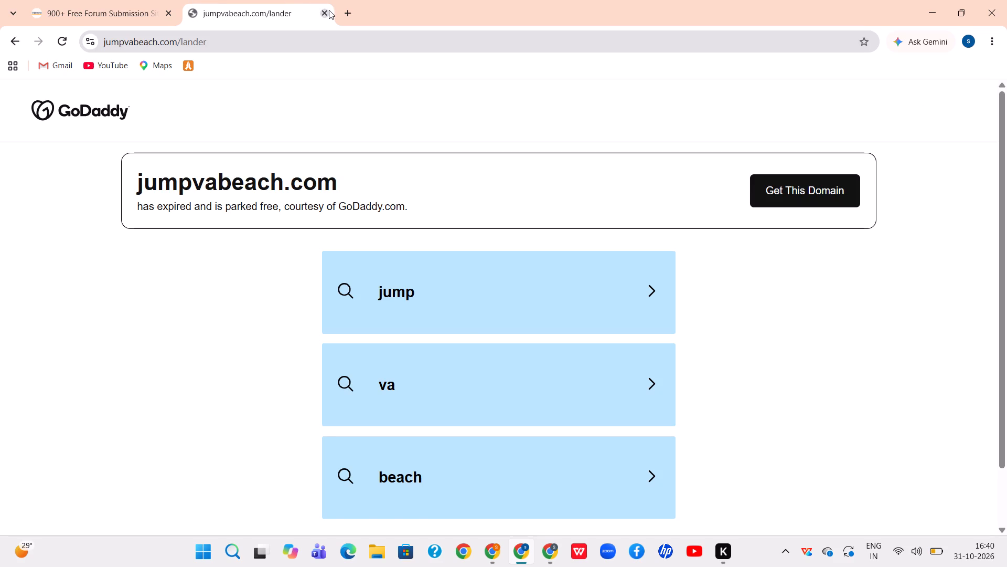
click(328, 10)
Open seo-forum.link-assistant.com from the forum list in a new tab, look through the page, and close it.
triple_click(228, 249)
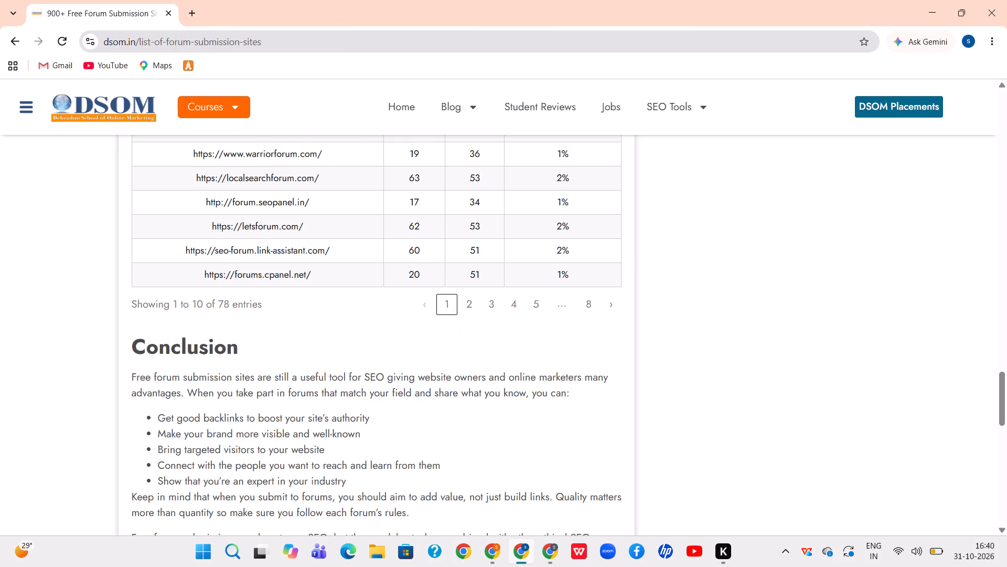
double_click(228, 249)
key(ctrl+c)
click(228, 249)
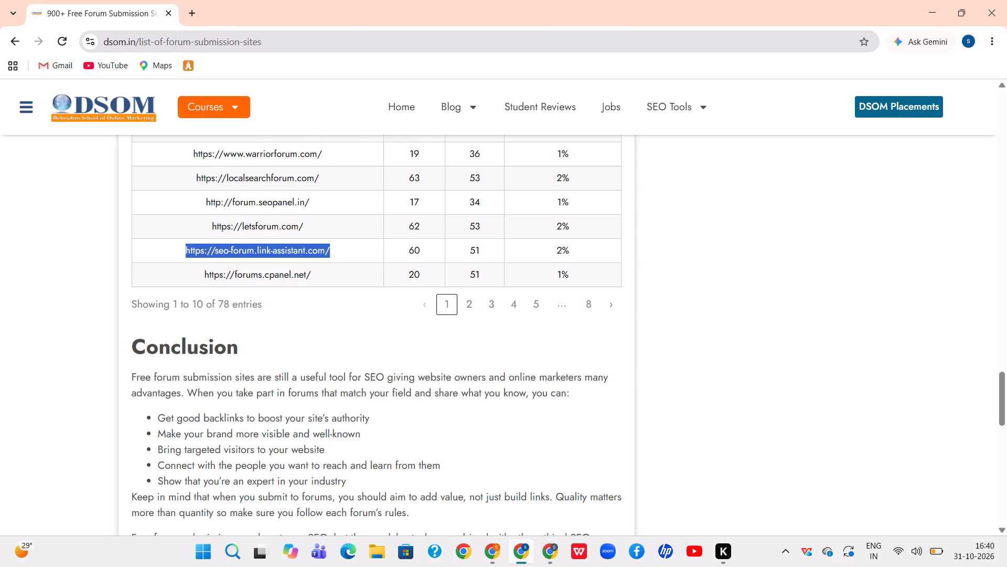
click(189, 0)
key(ctrl+v)
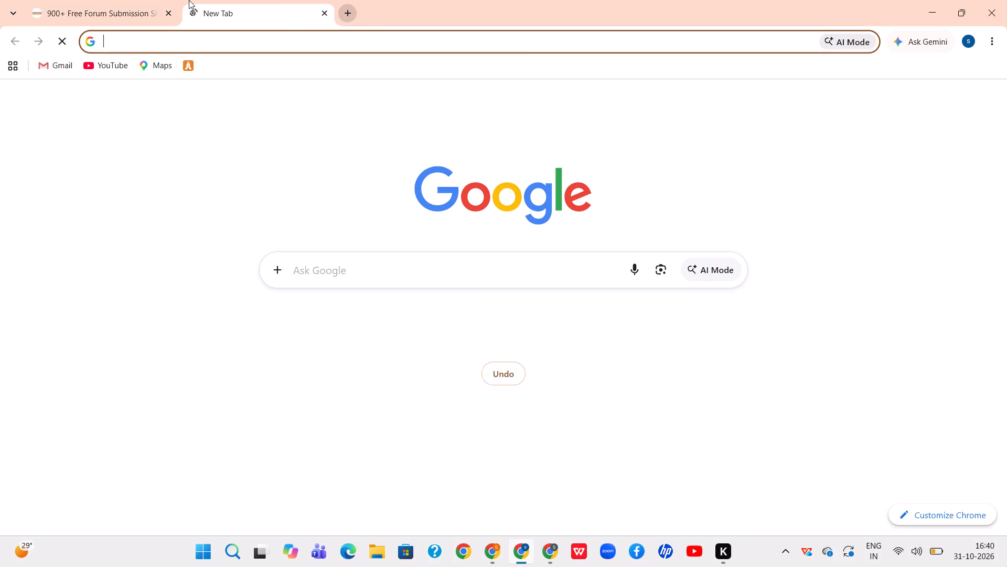
key(Return)
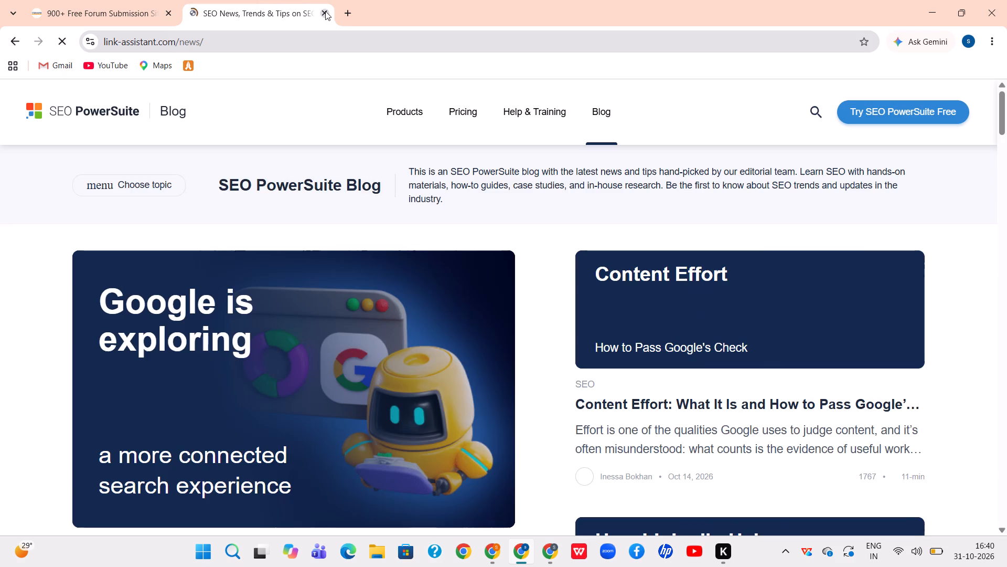
key(Page_Down)
key(Page_Down)
key(Page_Down)
key(Page_Down)
key(Page_Down)
key(Page_Down)
key(Page_Down)
key(Page_Down)
key(Page_Down)
key(Page_Down)
key(Page_Down)
key(Page_Down)
key(Page_Down)
key(Page_Down)
key(Page_Down)
key(Page_Down)
key(Page_Down)
key(Page_Down)
key(Page_Down)
key(Page_Down)
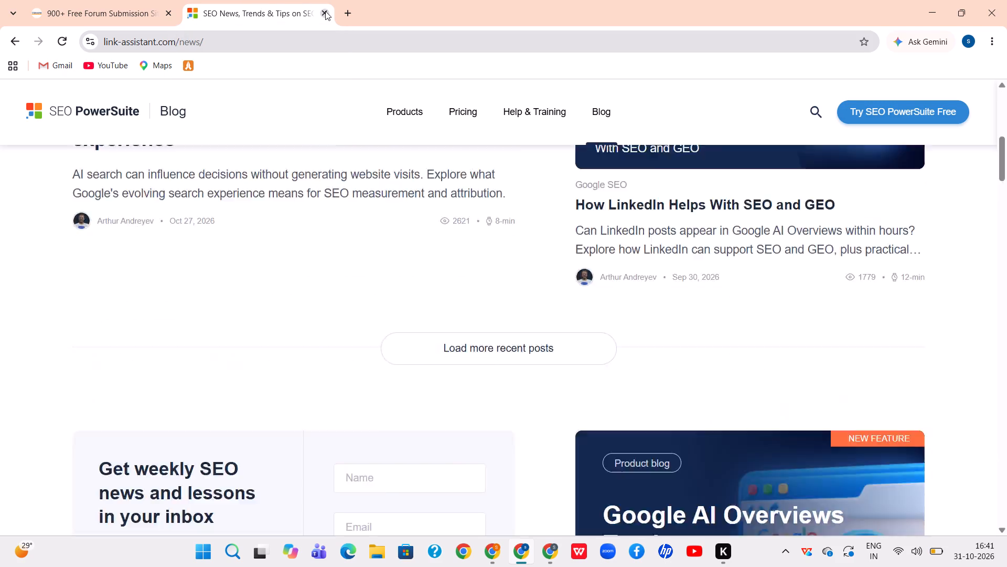
click(325, 11)
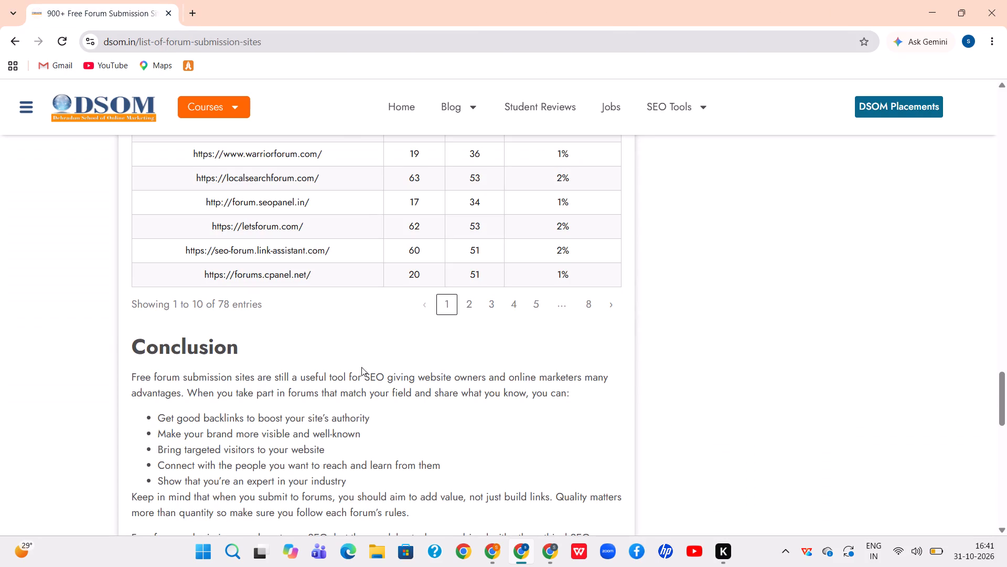
Open forums.cpanel.net from the forum list in a new tab and deny its tracking consent.
triple_click(316, 277)
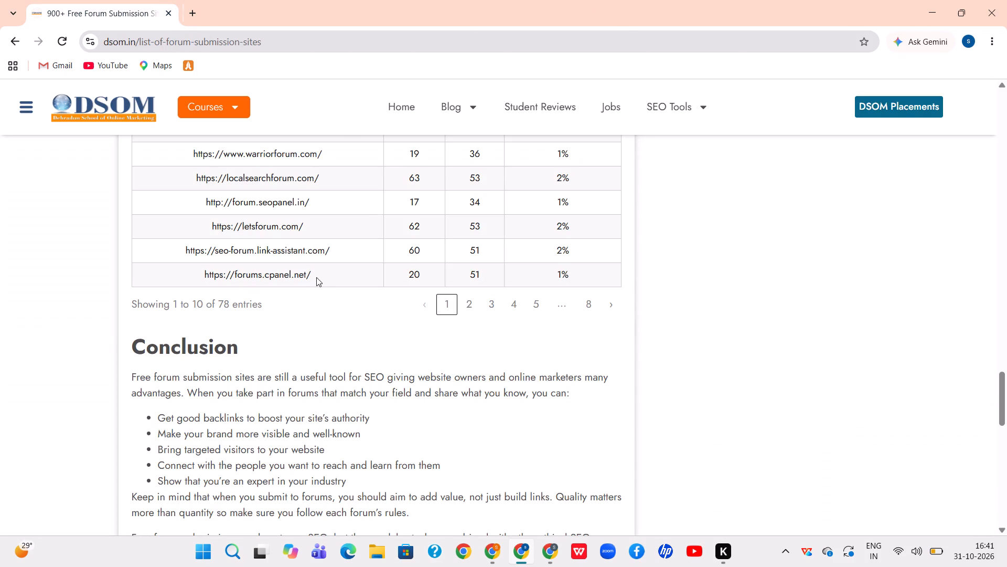
double_click(316, 277)
key(ctrl+c)
click(316, 277)
click(185, 0)
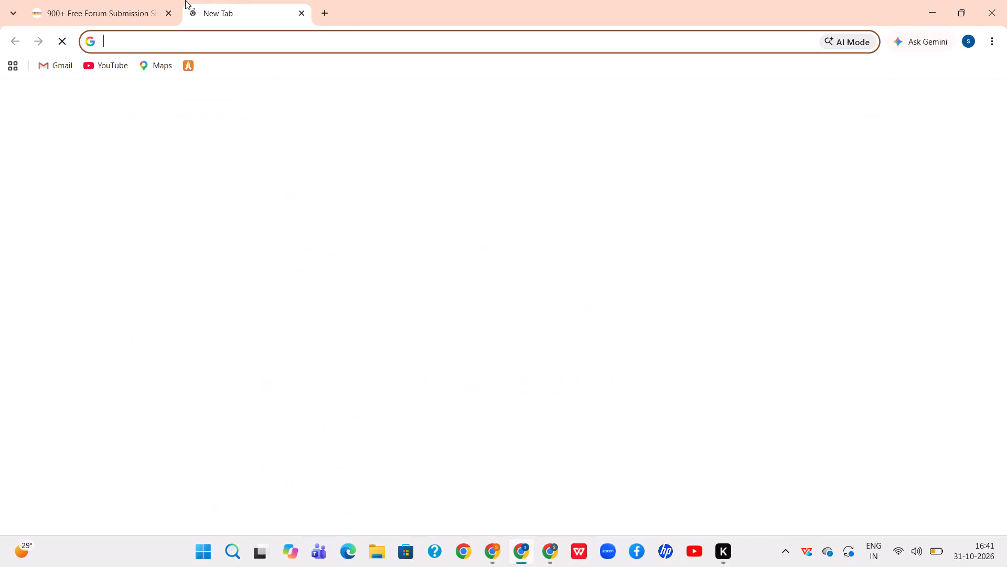
key(ctrl+v)
key(Return)
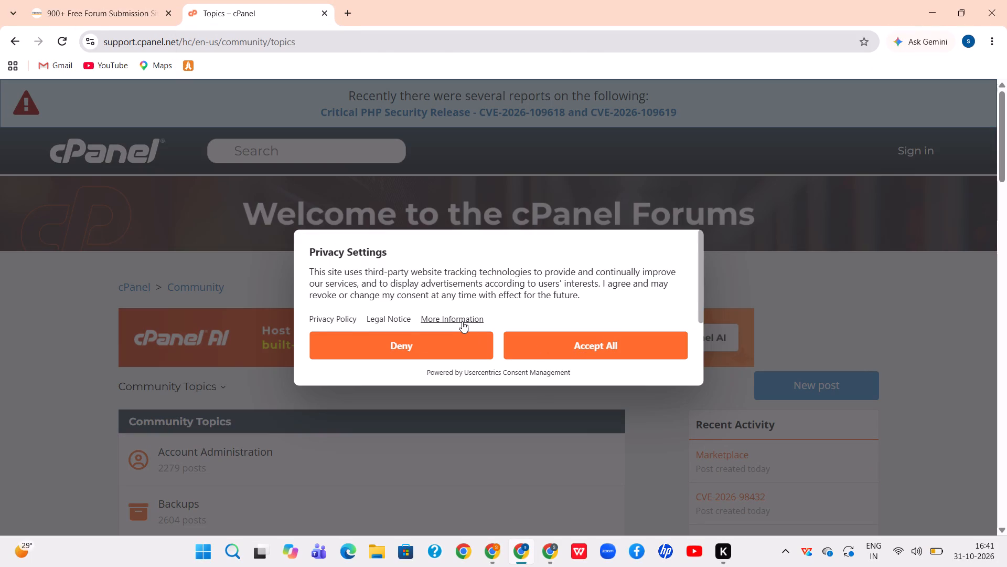
scroll(462, 321, down, 2)
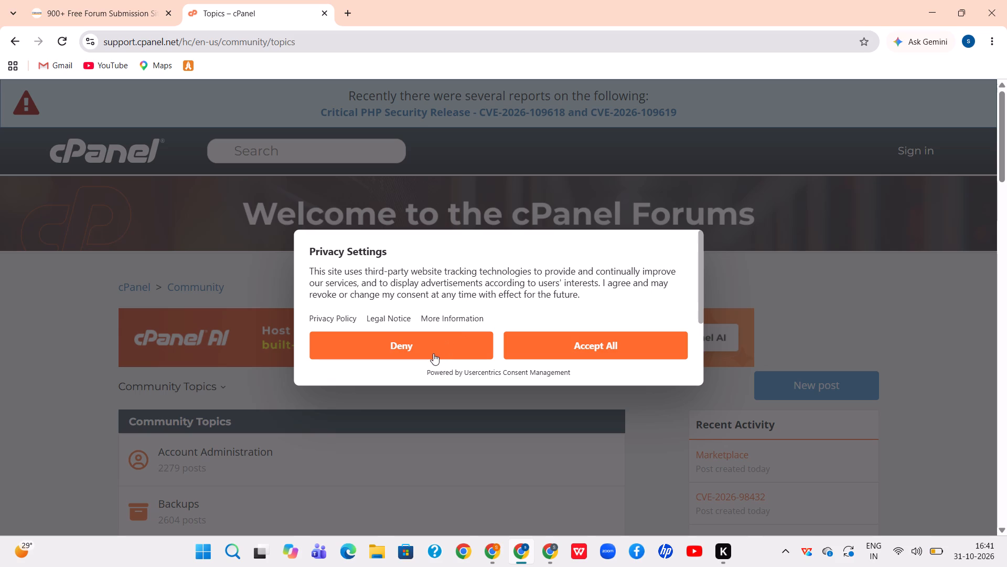
click(433, 353)
Look through the cPanel community topics page to judge whether the forum suits a submission.
key(Page_Down)
key(Page_Down)
key(Page_Down)
key(Page_Down)
key(Page_Down)
key(Page_Down)
key(Page_Down)
key(Page_Down)
key(Page_Down)
key(Page_Down)
key(Page_Down)
key(Page_Down)
key(Page_Down)
key(Page_Down)
key(Page_Down)
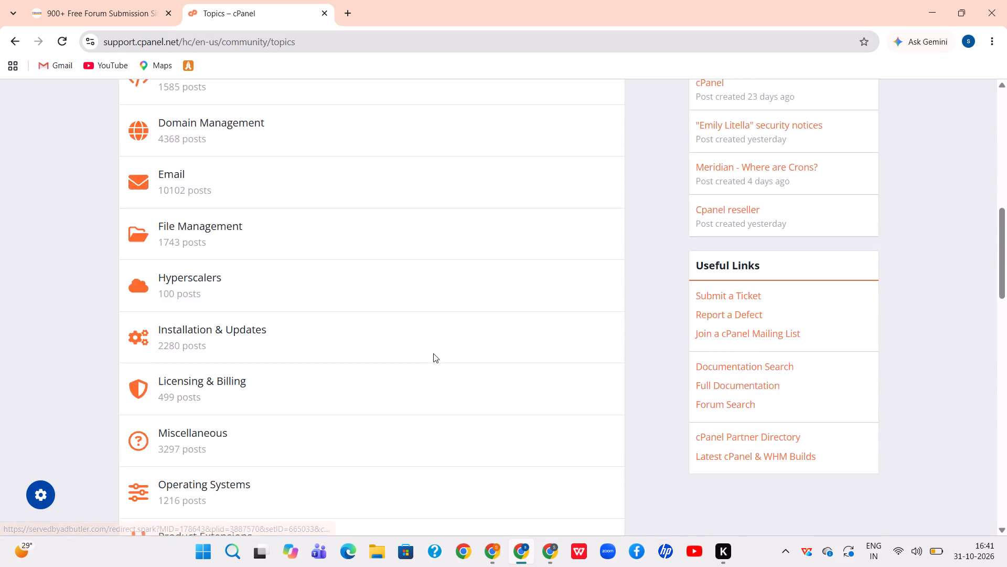
key(Page_Up)
key(Page_Up)
key(Page_Up)
key(Page_Up)
key(Page_Up)
key(Page_Up)
key(Page_Up)
key(Page_Up)
key(Page_Up)
key(Page_Up)
key(Page_Up)
key(Page_Up)
key(Page_Up)
key(Page_Up)
key(Page_Up)
key(Page_Up)
key(Page_Up)
key(Page_Up)
key(Page_Up)
key(Page_Up)
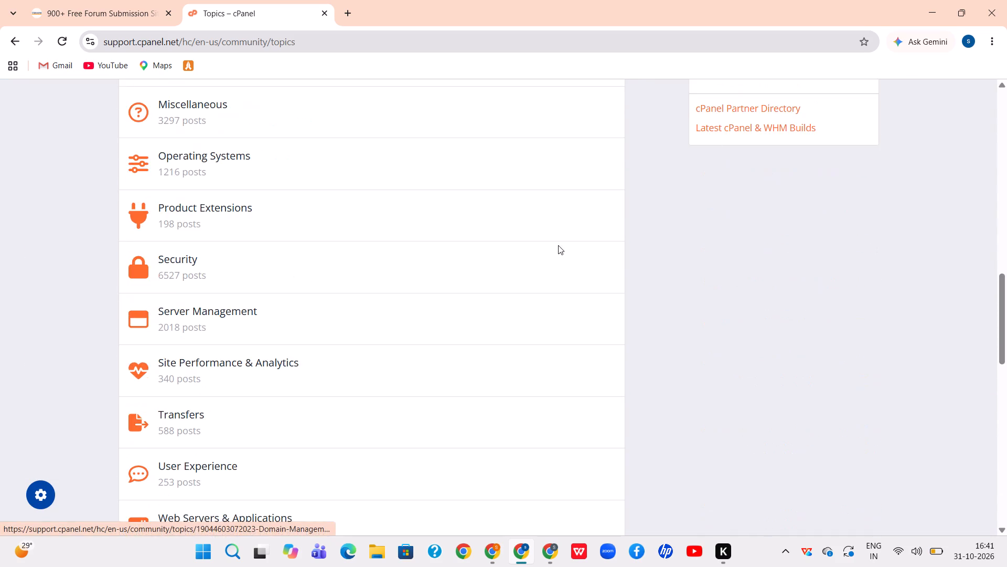
Open the sign-in page of the cPanel forums.
click(925, 145)
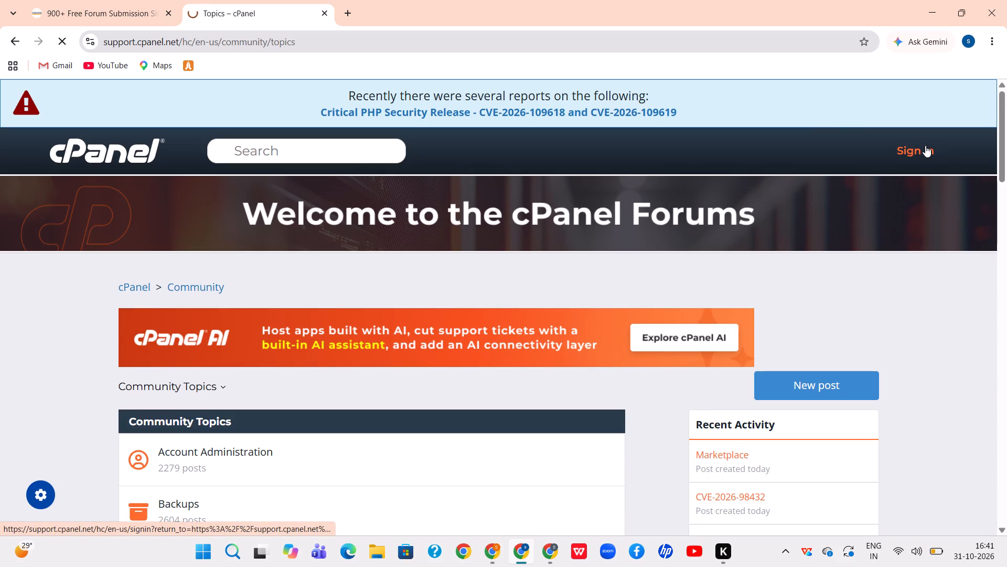
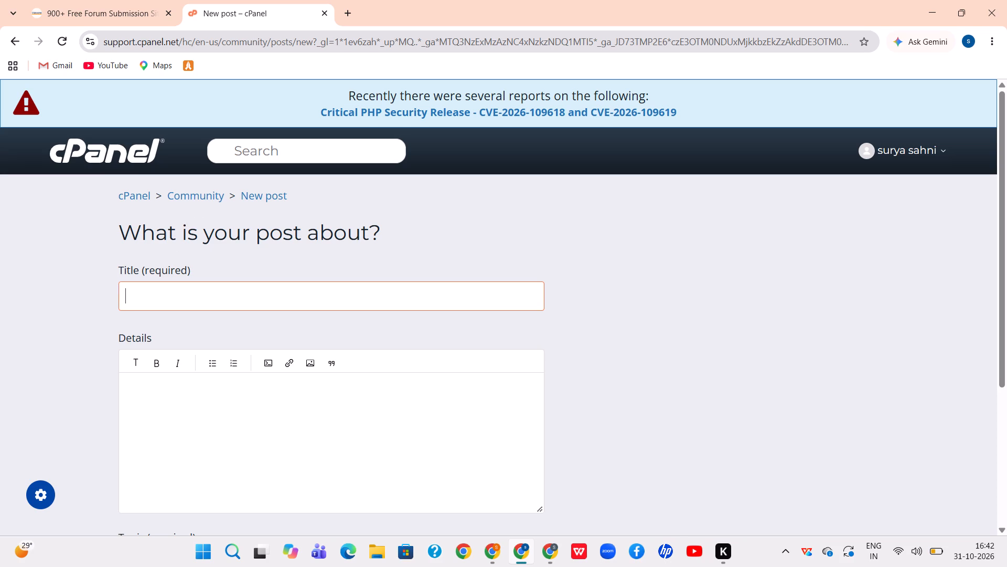
Copy the business name from IT Campus Guru's Google listing in the other browser window and use it as the cPanel post's title.
click(483, 562)
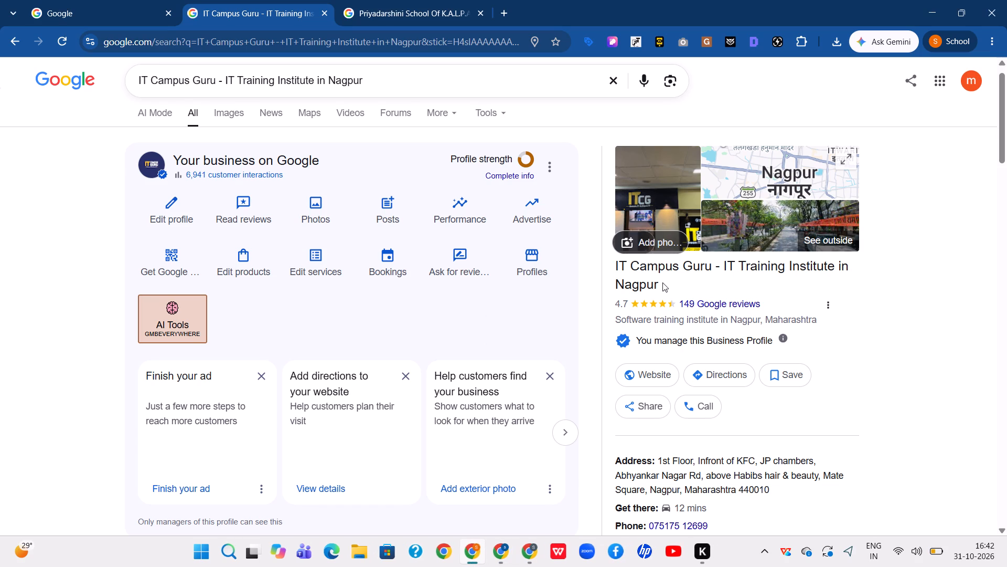
triple_click(662, 282)
click(662, 282)
key(ctrl+c)
click(662, 282)
key(Page_Down)
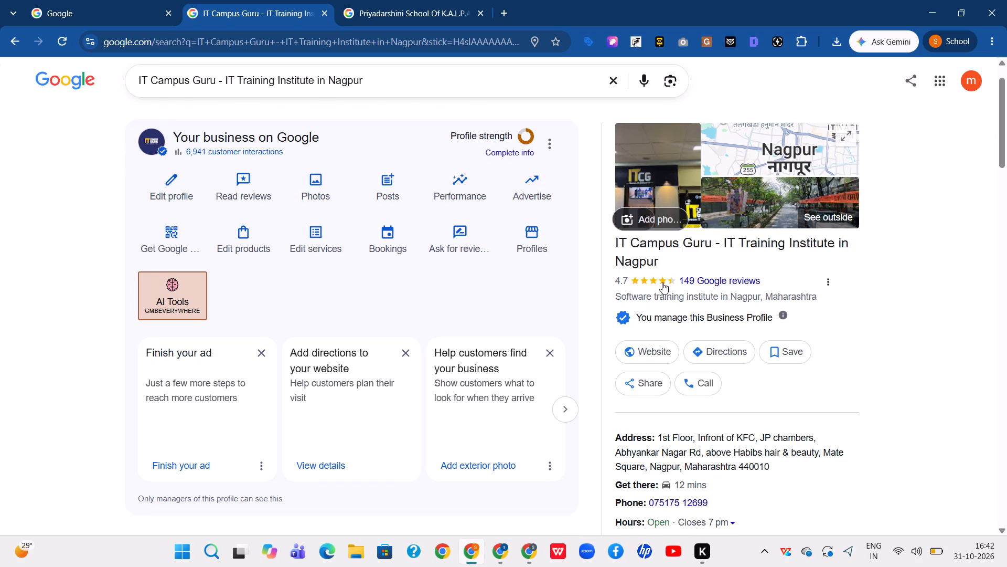
key(Page_Down)
scroll(662, 282, down, 3)
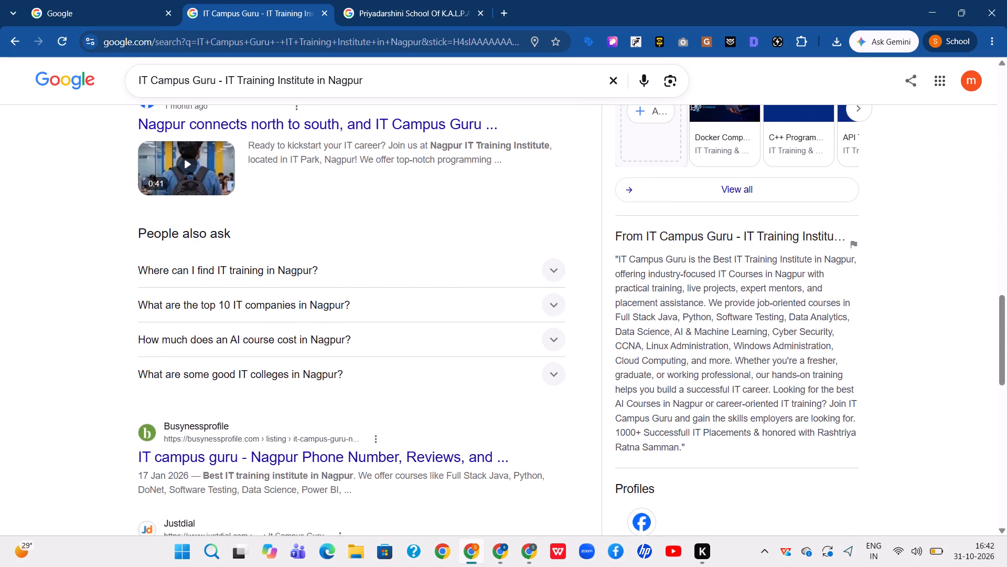
drag(618, 260, 673, 446)
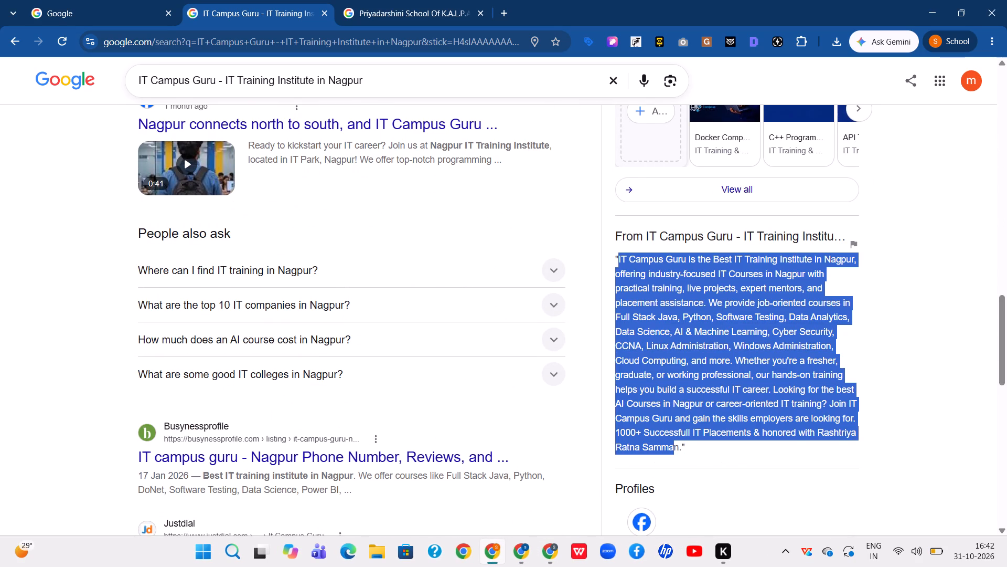
drag(673, 446, 679, 447)
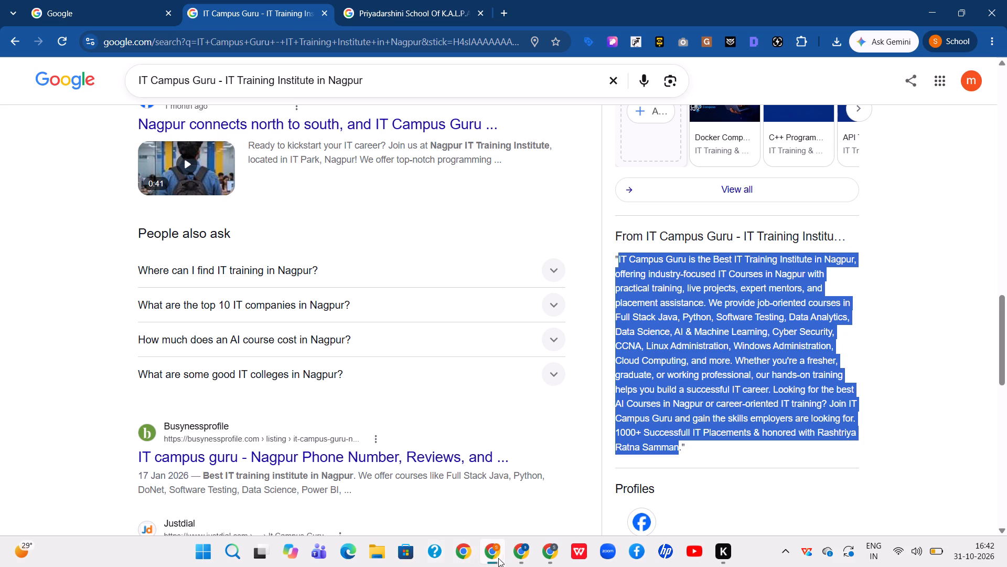
click(528, 558)
key(ctrl+v)
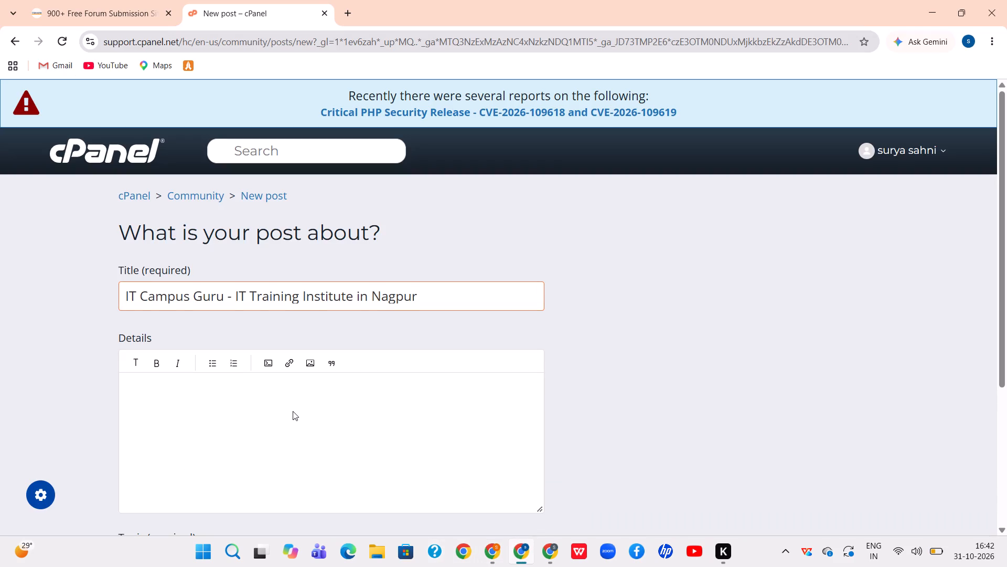
Fill the post's Details with the business description copied from IT Campus Guru's Google listing, ending it with a full stop.
click(293, 411)
click(495, 554)
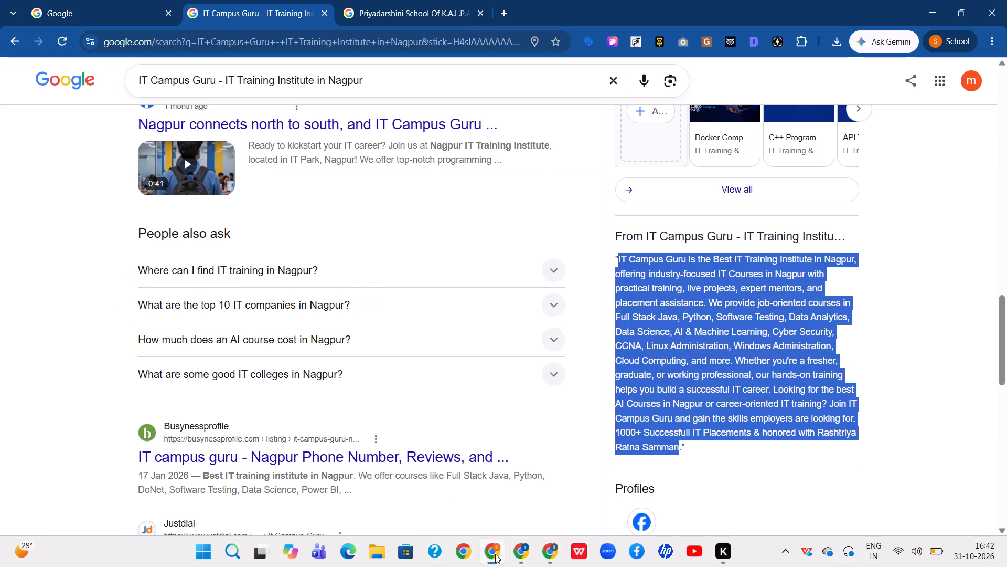
key(ctrl+c)
click(593, 311)
key(Page_Up)
key(Page_Up)
key(Page_Up)
key(Page_Up)
key(Page_Up)
key(Page_Up)
key(Page_Up)
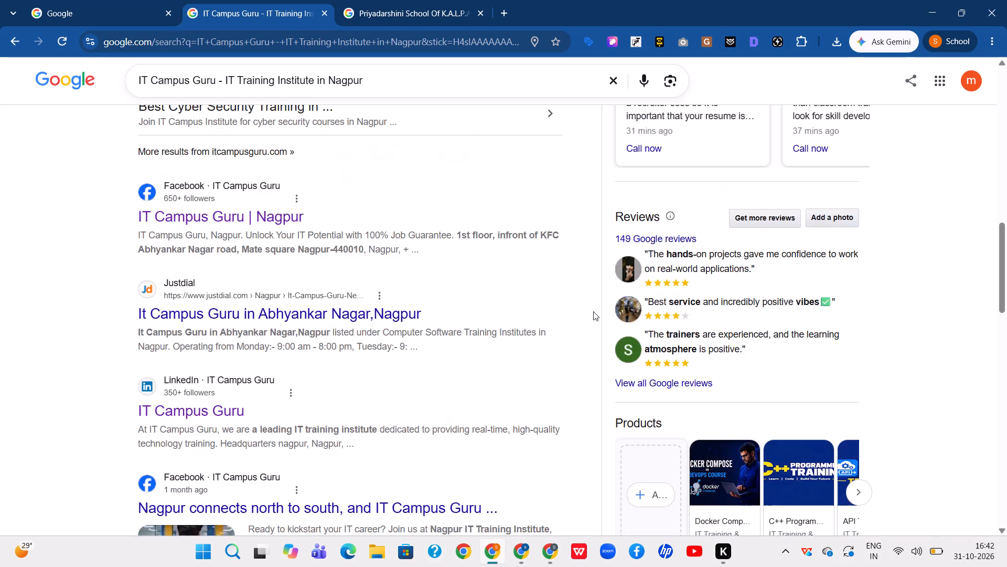
scroll(593, 311, down, 1)
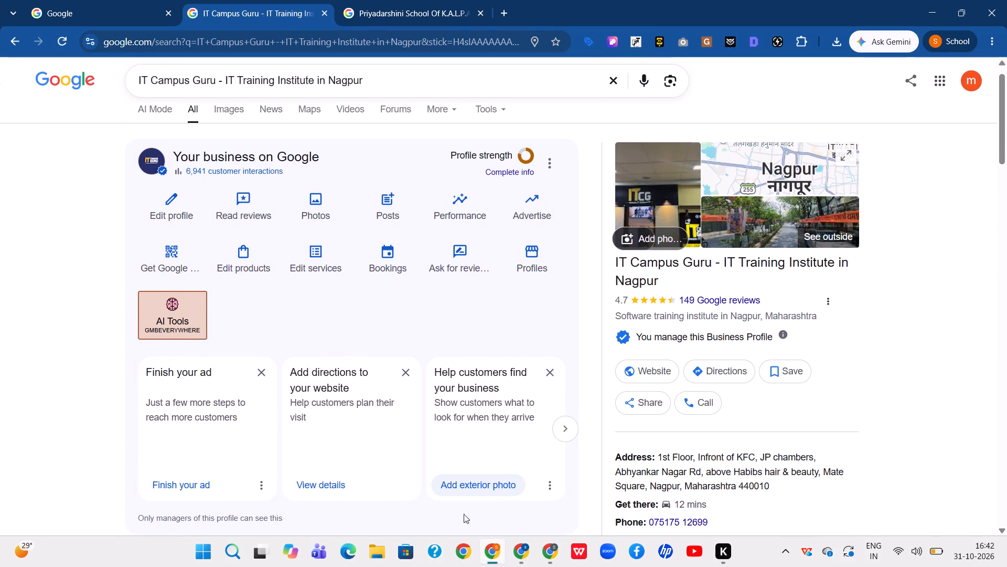
click(513, 547)
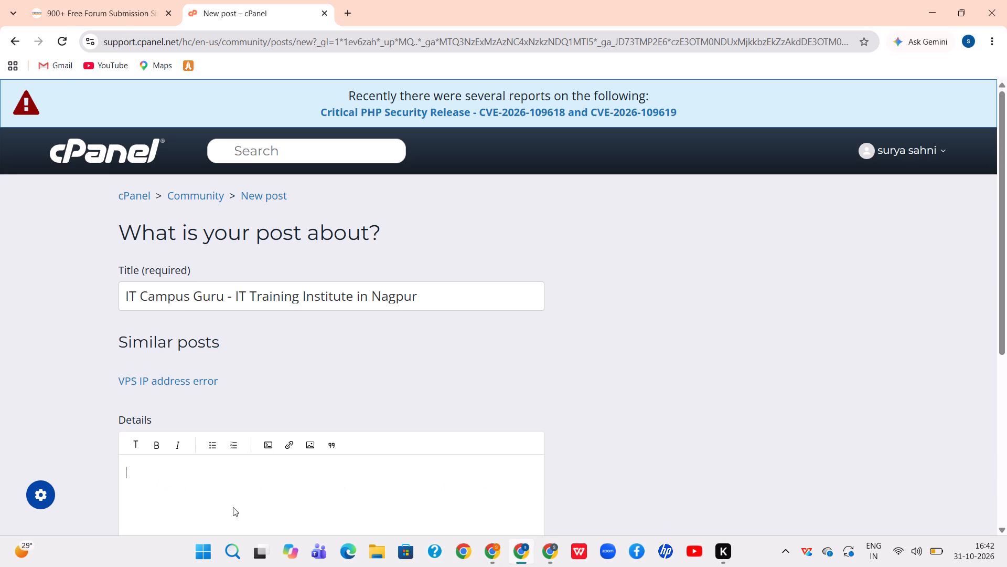
click(233, 507)
key(ctrl+v)
scroll(185, 308, down, 1)
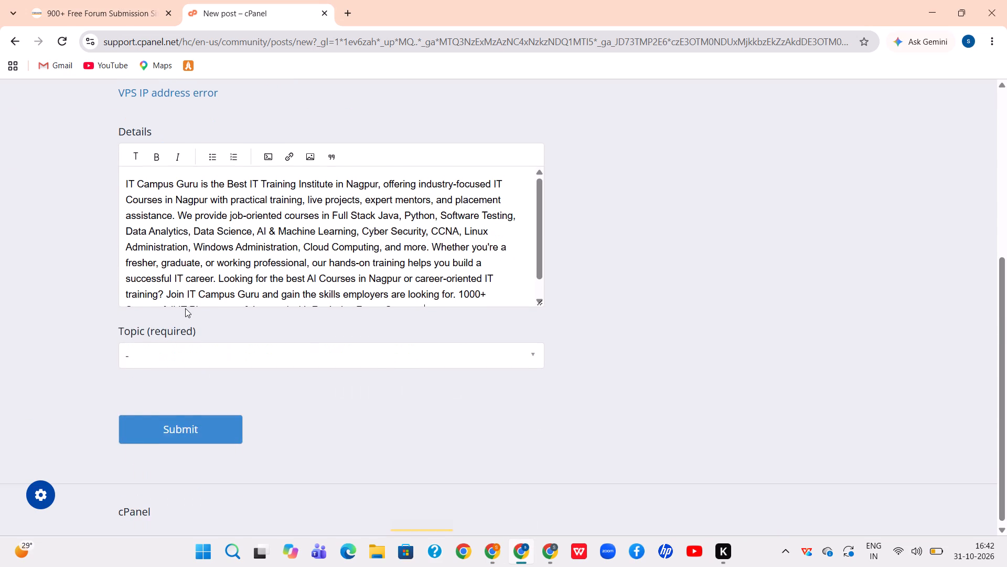
scroll(185, 308, down, 1)
scroll(180, 238, down, 3)
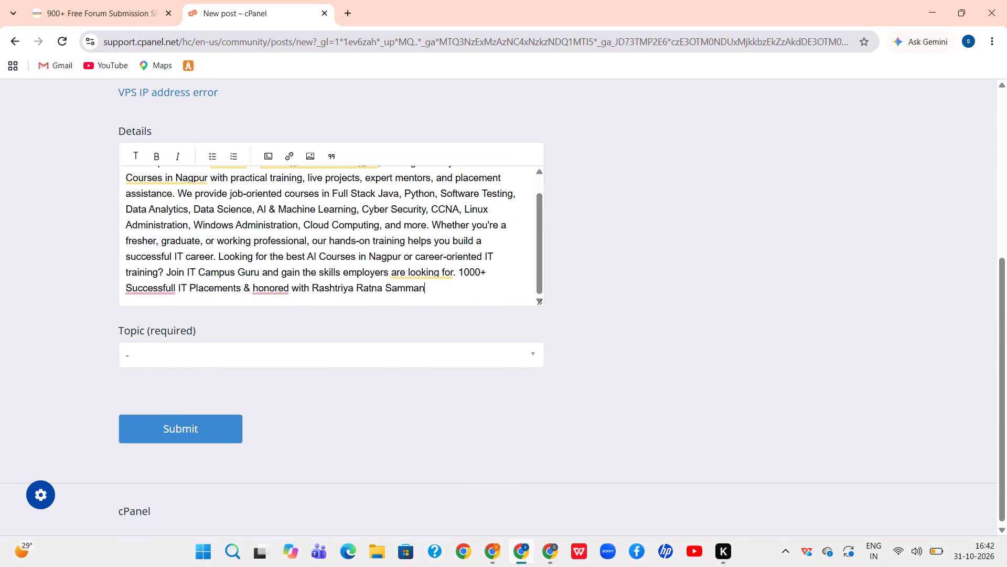
key(period)
scroll(180, 238, up, 5)
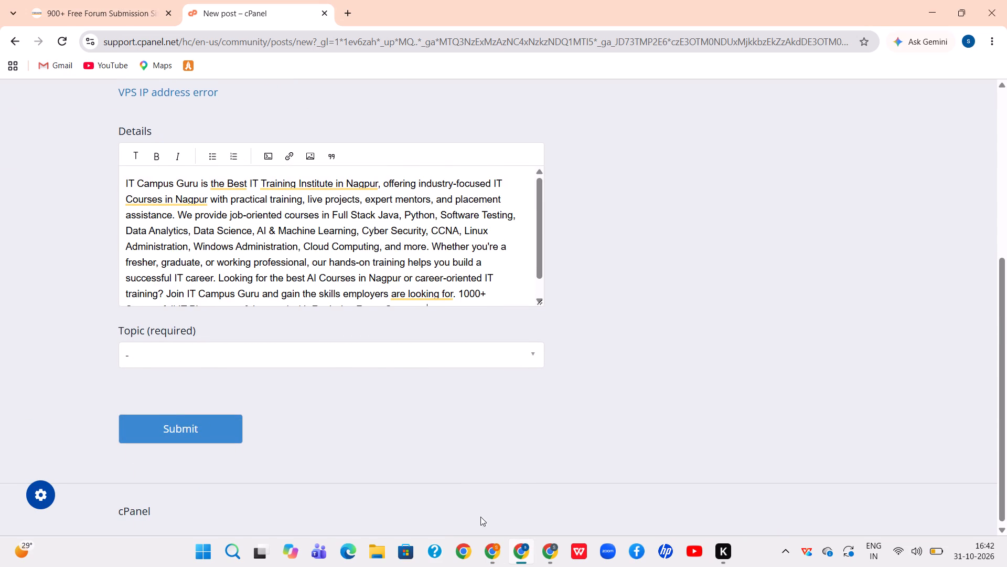
Copy the Google listing's share link and hyperlink "Best IT Training Institute in Nagpur" in the Details text to it.
click(499, 558)
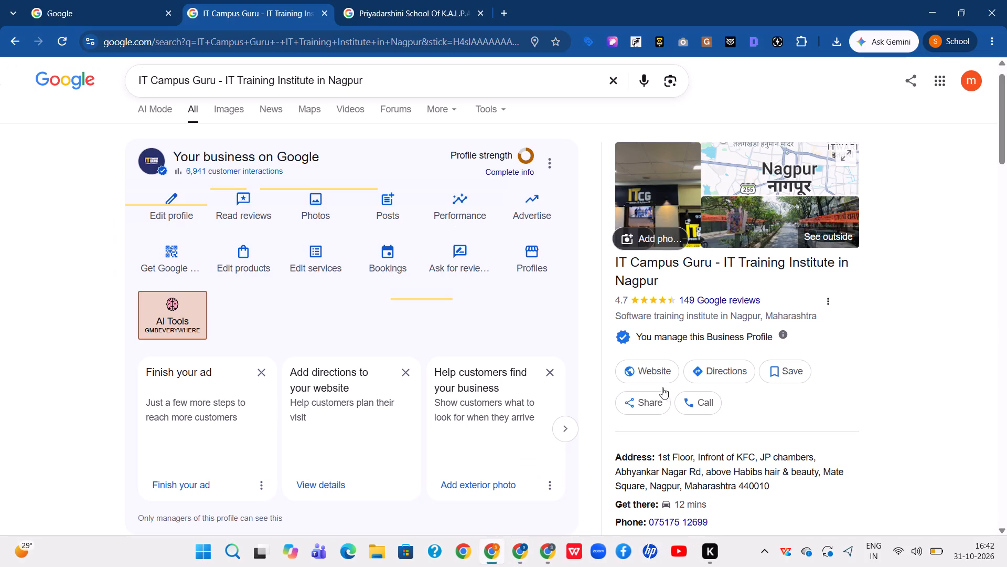
click(664, 396)
click(892, 293)
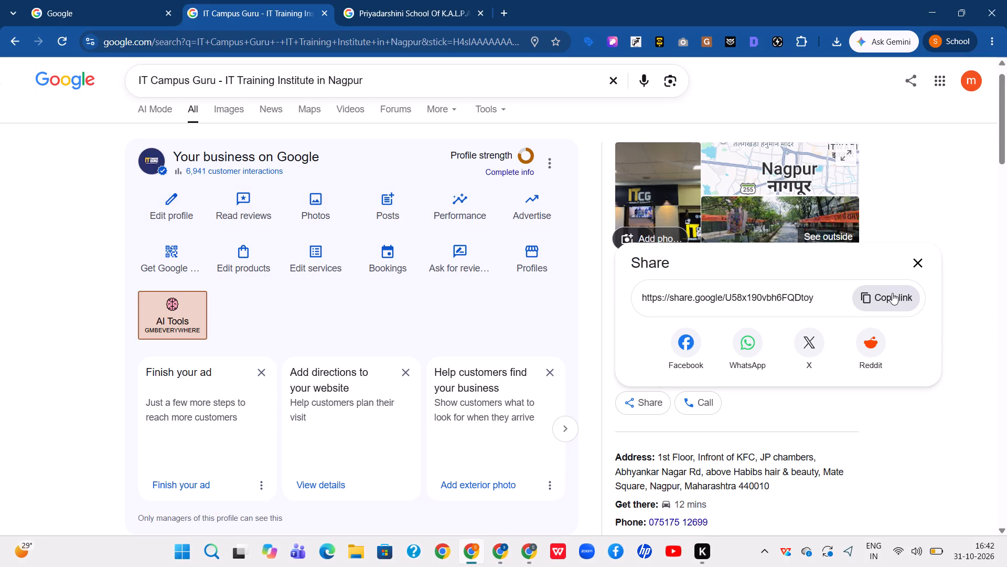
click(519, 306)
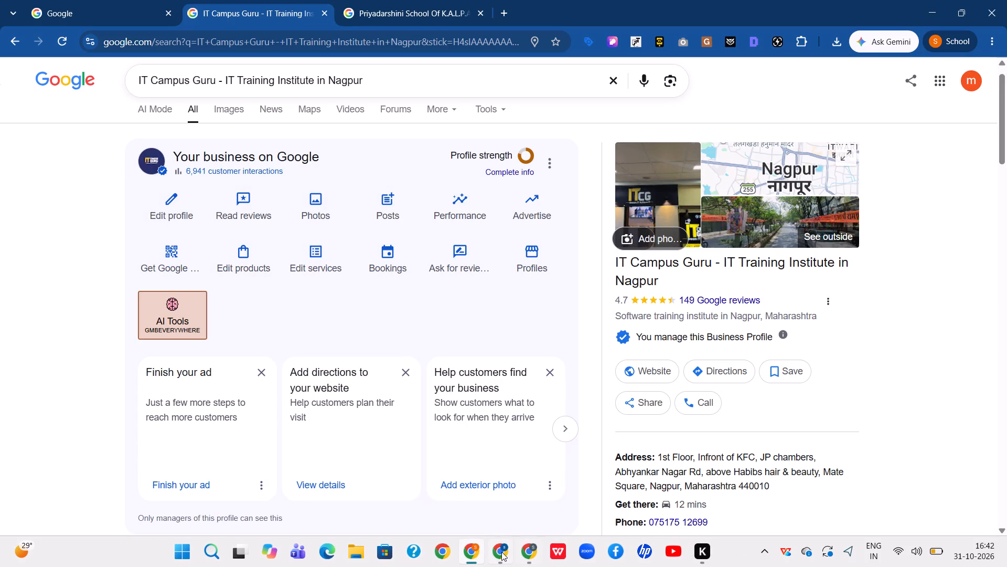
click(501, 552)
click(237, 181)
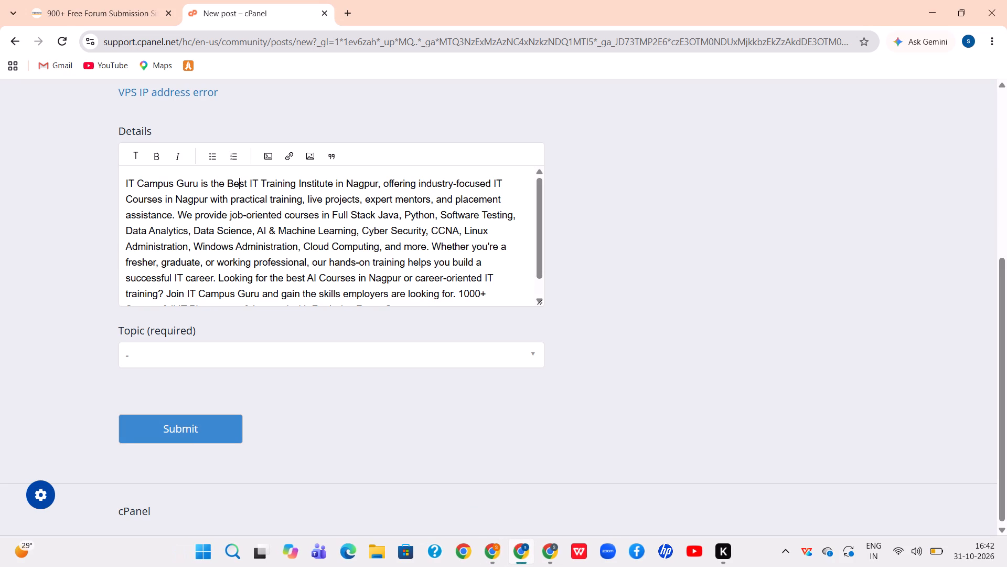
drag(237, 181, 362, 180)
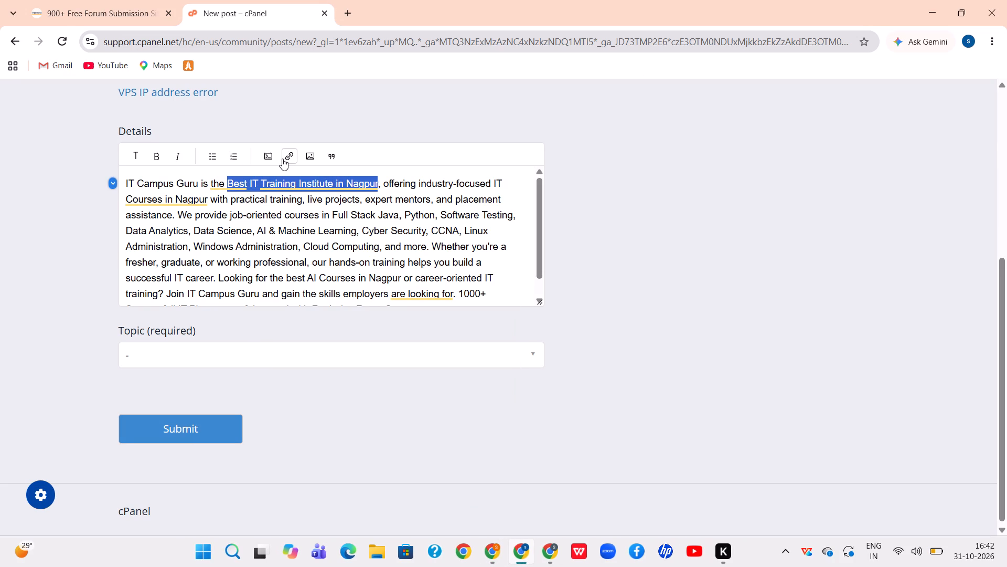
click(282, 159)
key(ctrl+v)
key(Return)
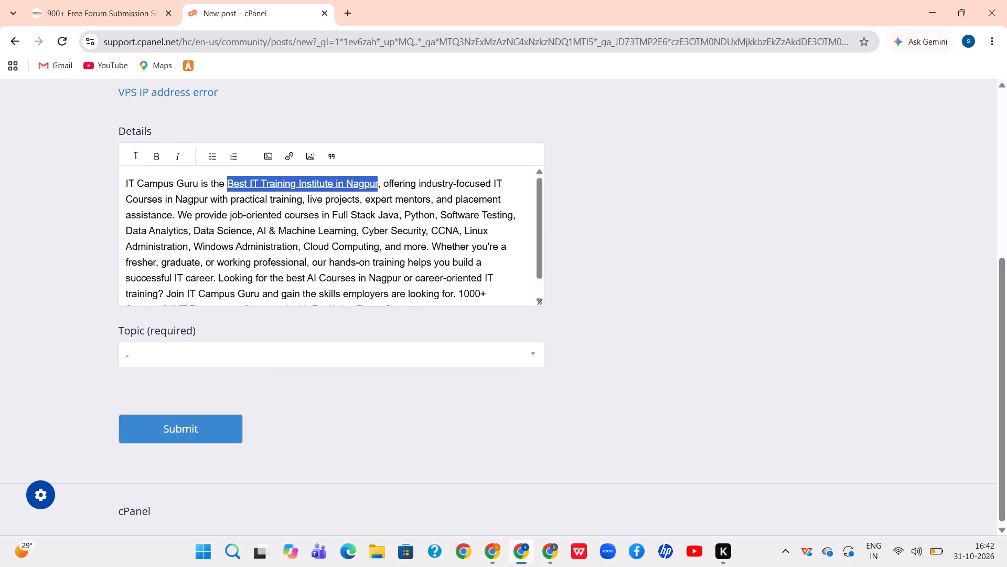
scroll(465, 278, down, 2)
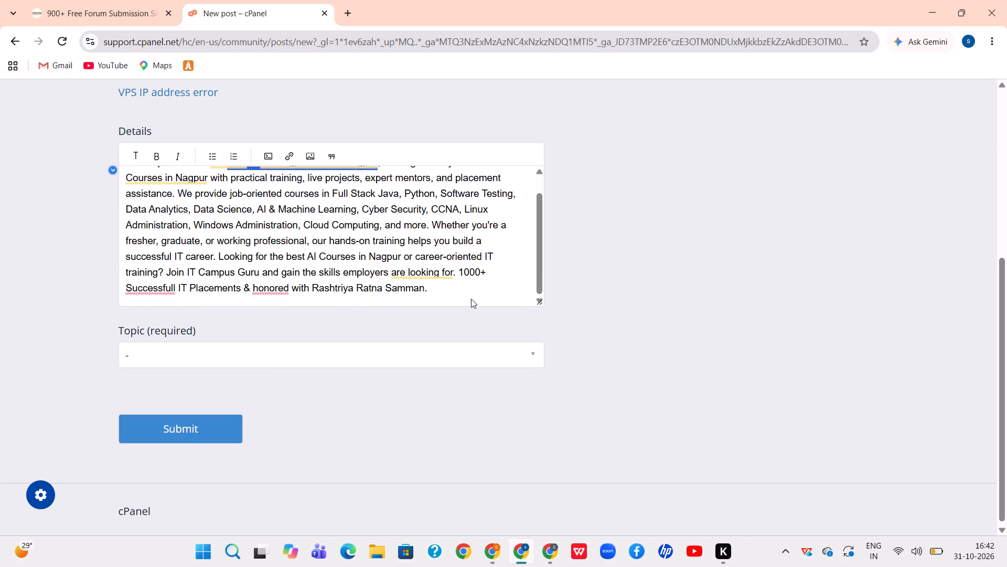
click(470, 293)
scroll(470, 293, up, 4)
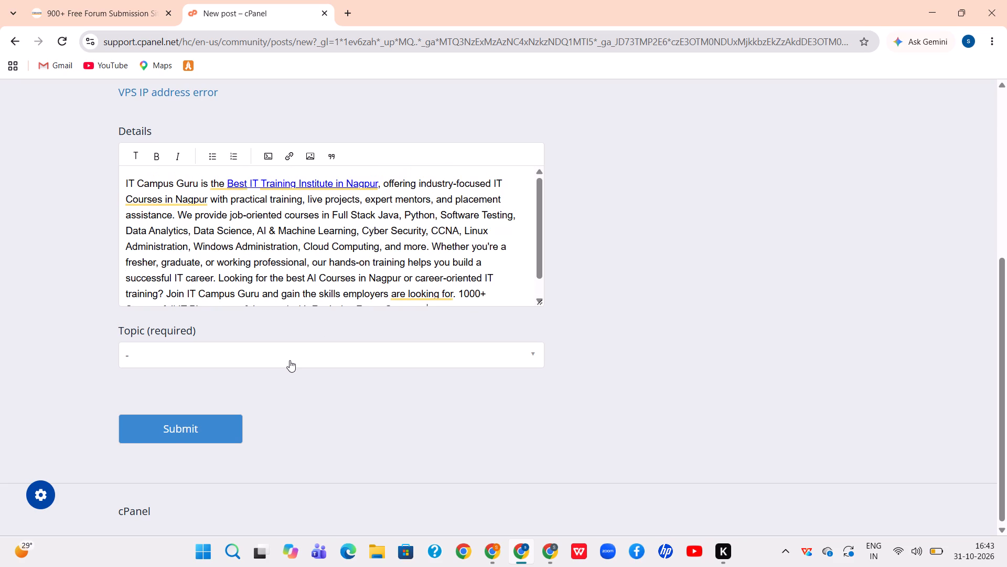
Set the post's topic to Web Servers & Applications.
click(290, 360)
scroll(262, 403, down, 1)
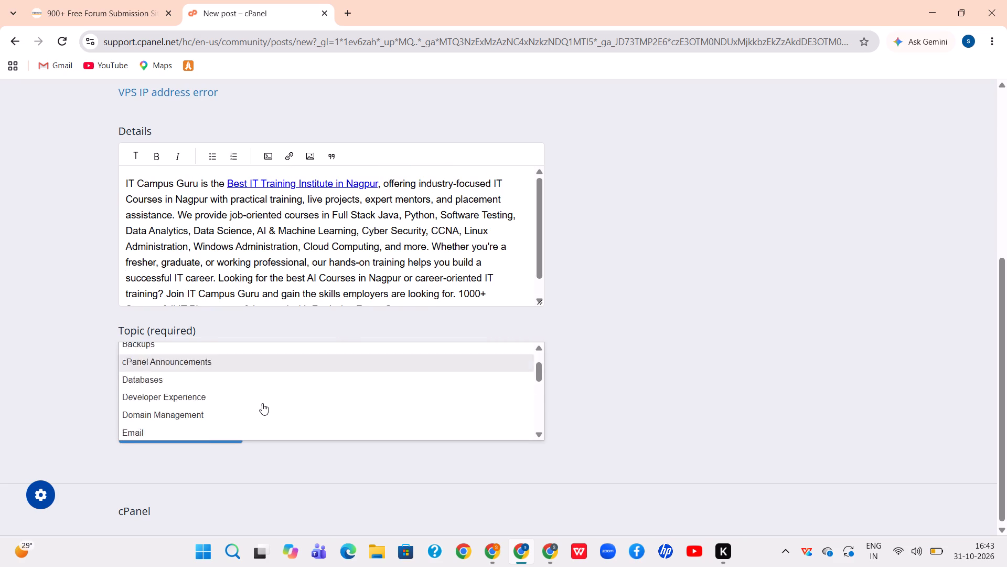
scroll(262, 403, down, 5)
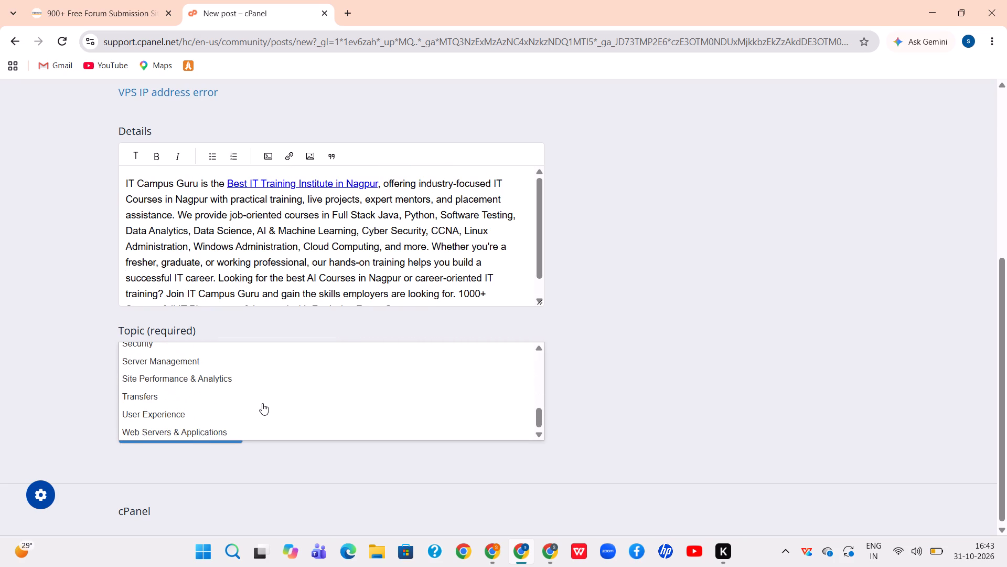
click(252, 432)
Add the address and phone block copied from IT Campus Guru's Google listing below the description, separated by blank lines.
scroll(272, 407, down, 1)
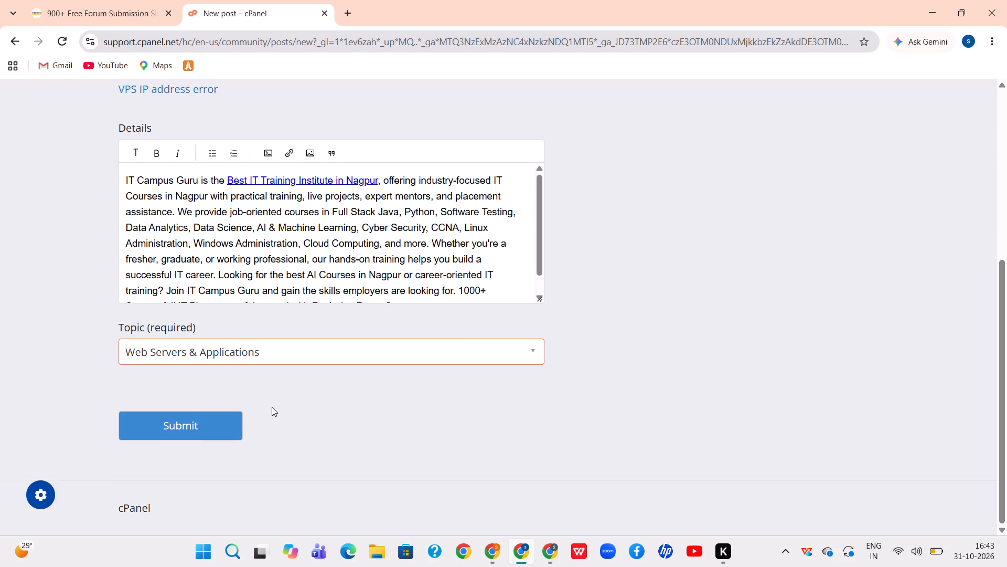
scroll(272, 407, down, 1)
scroll(353, 235, down, 4)
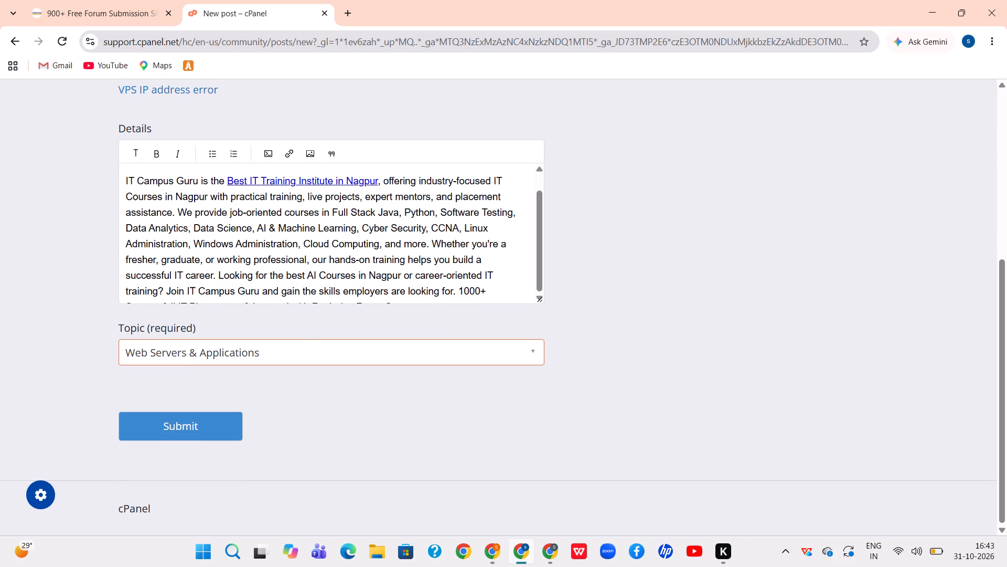
click(453, 293)
key(Return)
key(Return)
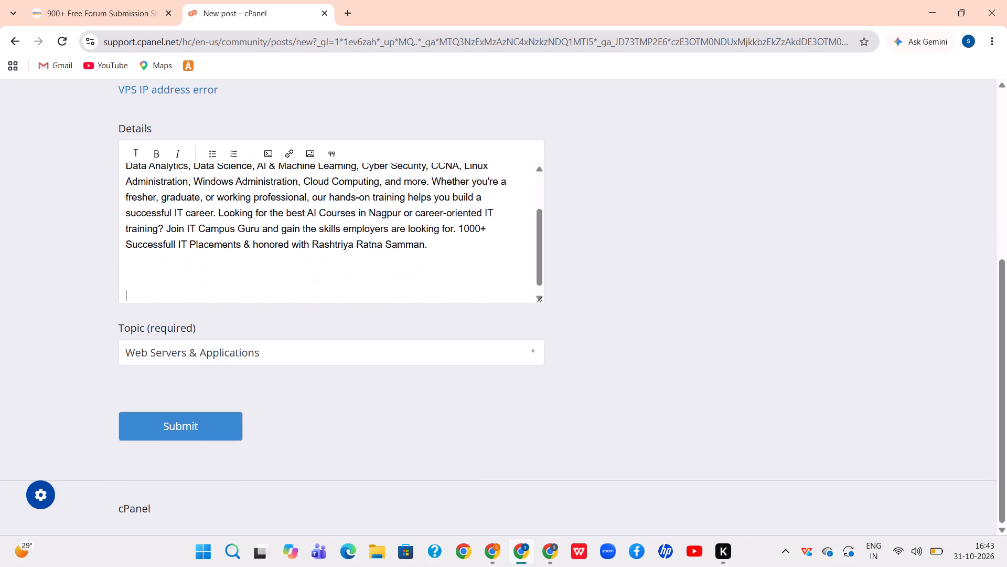
click(492, 552)
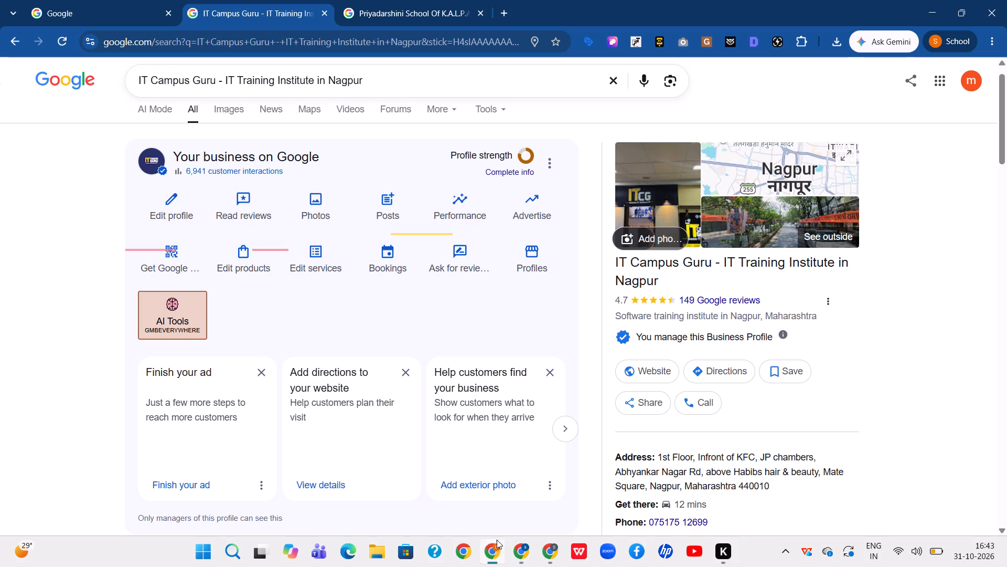
double_click(730, 517)
drag(730, 517, 729, 517)
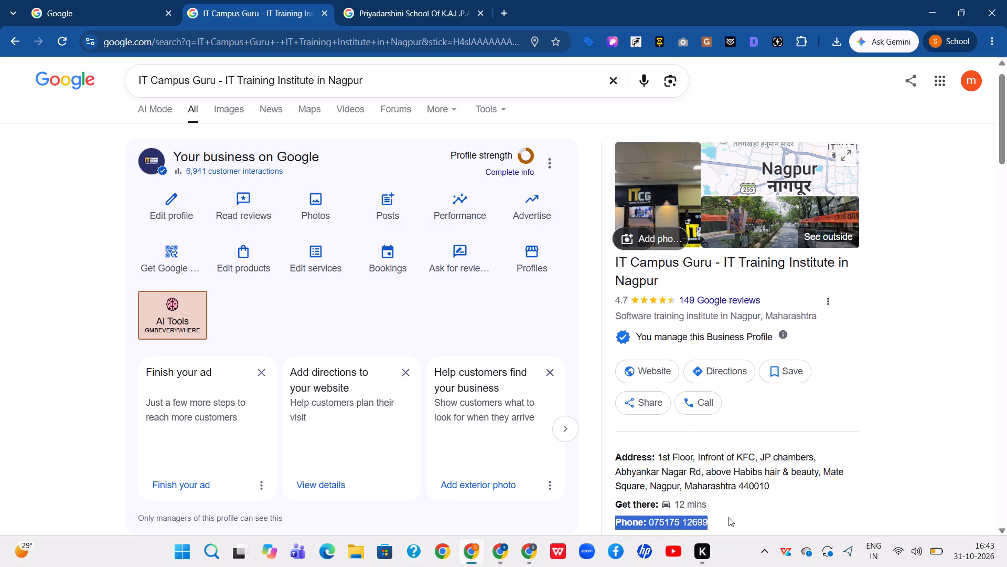
drag(729, 517, 682, 426)
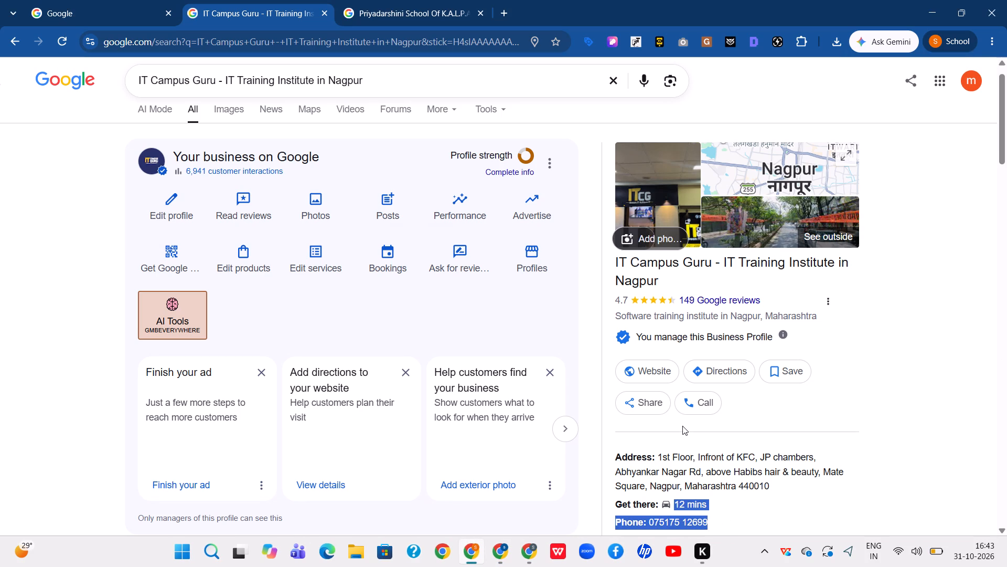
key(ctrl+c)
click(682, 426)
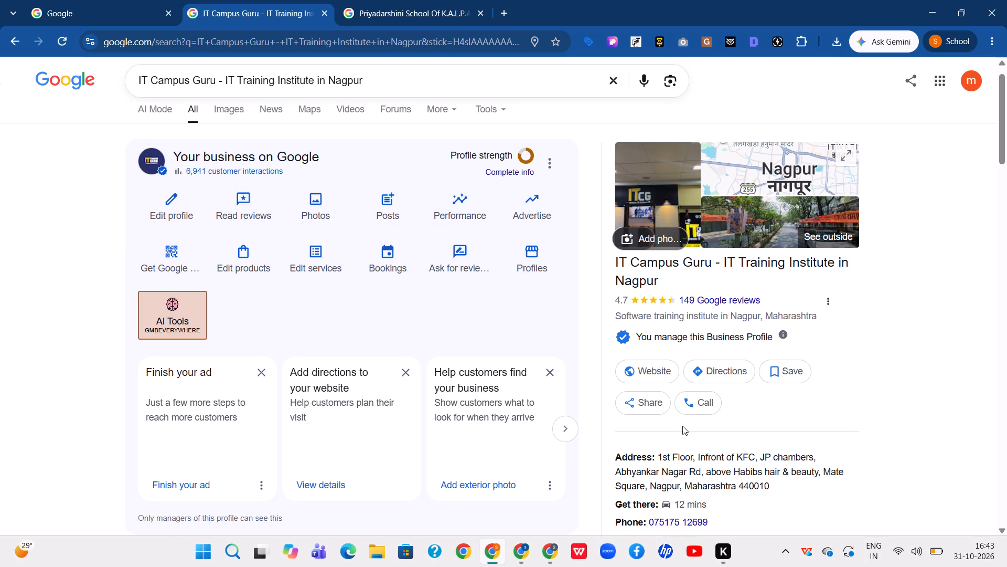
click(404, 0)
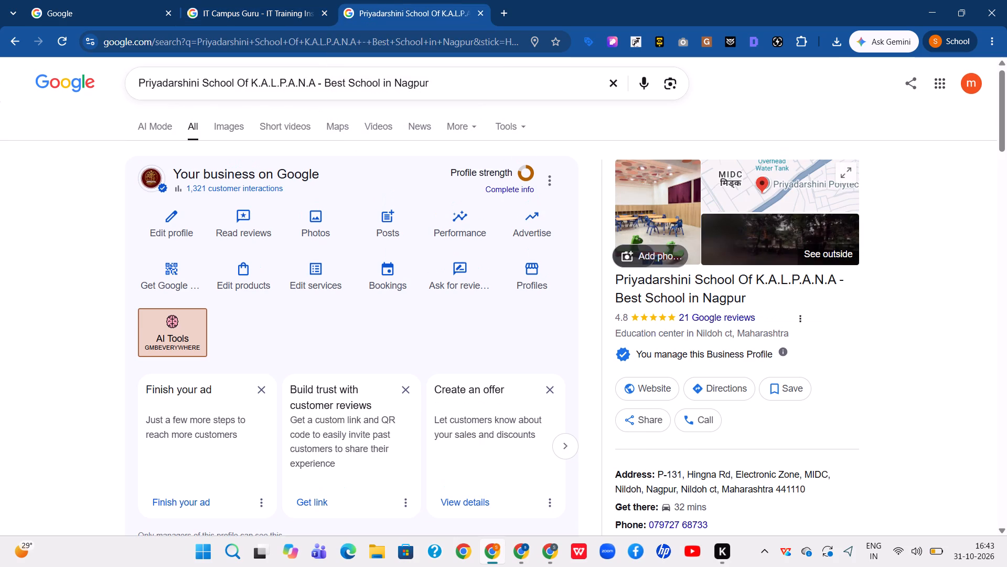
click(494, 565)
key(ctrl+v)
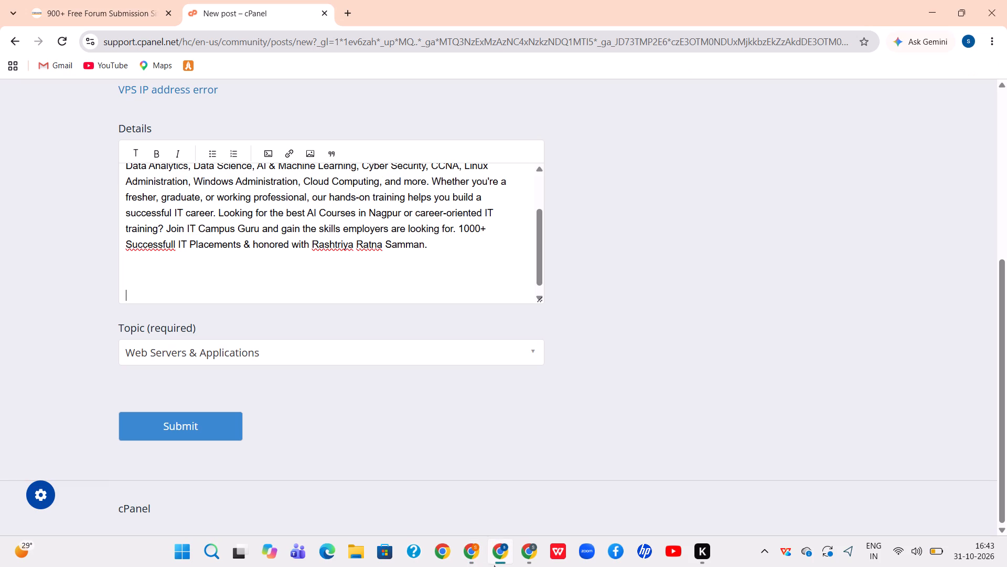
key(BackSpace)
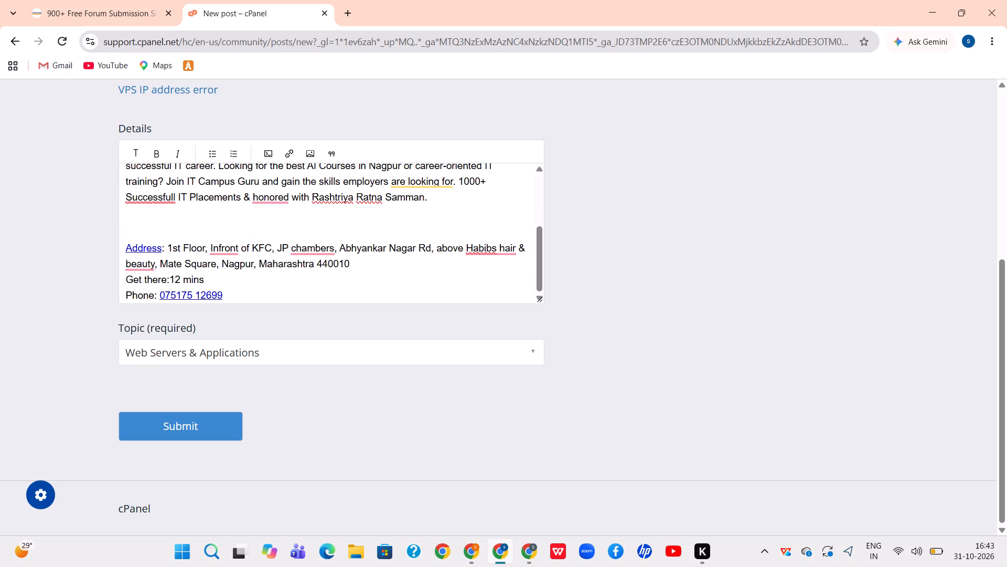
Delete the "Get there" travel-time text between the address and phone lines in the Details.
triple_click(247, 278)
click(247, 278)
key(BackSpace)
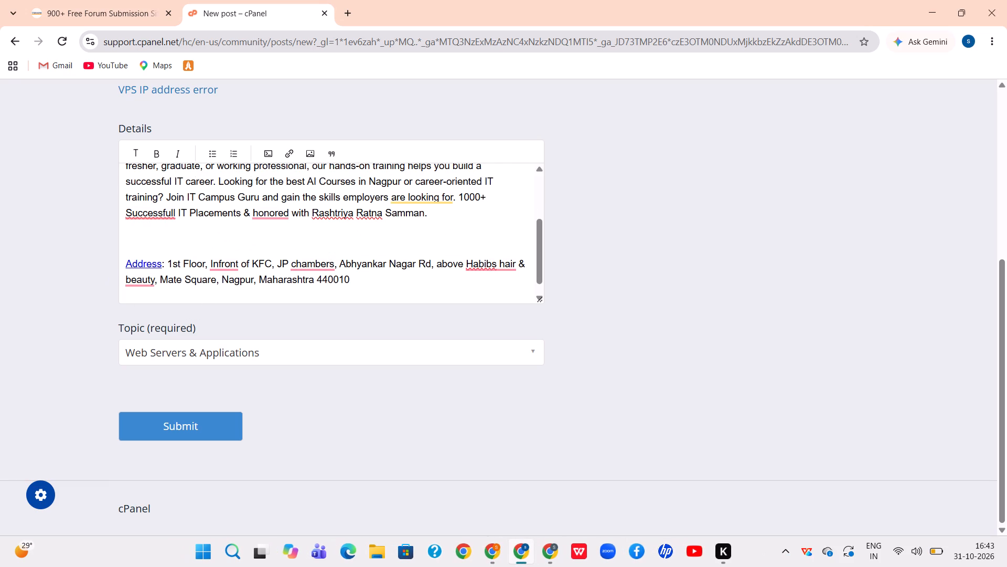
scroll(247, 278, down, 4)
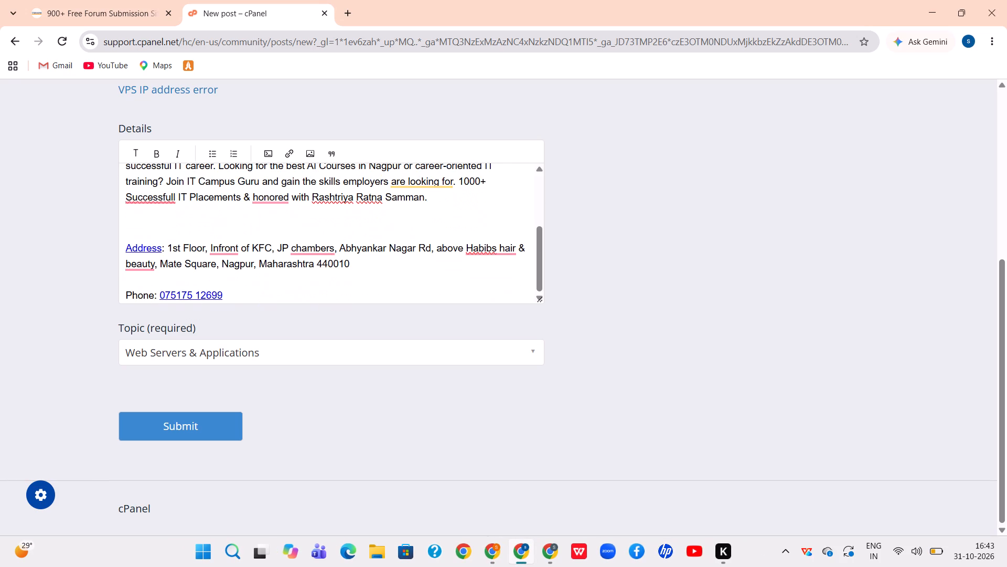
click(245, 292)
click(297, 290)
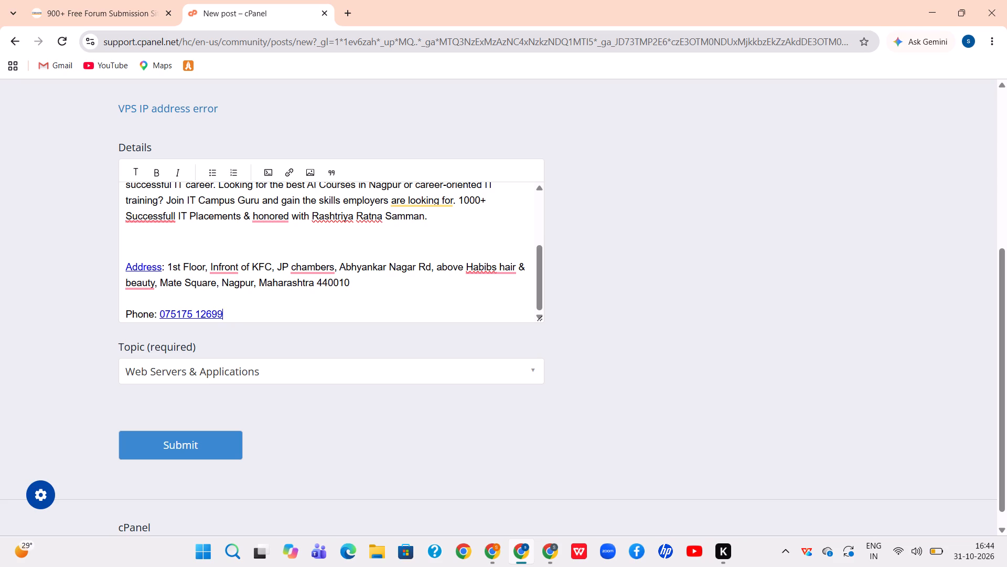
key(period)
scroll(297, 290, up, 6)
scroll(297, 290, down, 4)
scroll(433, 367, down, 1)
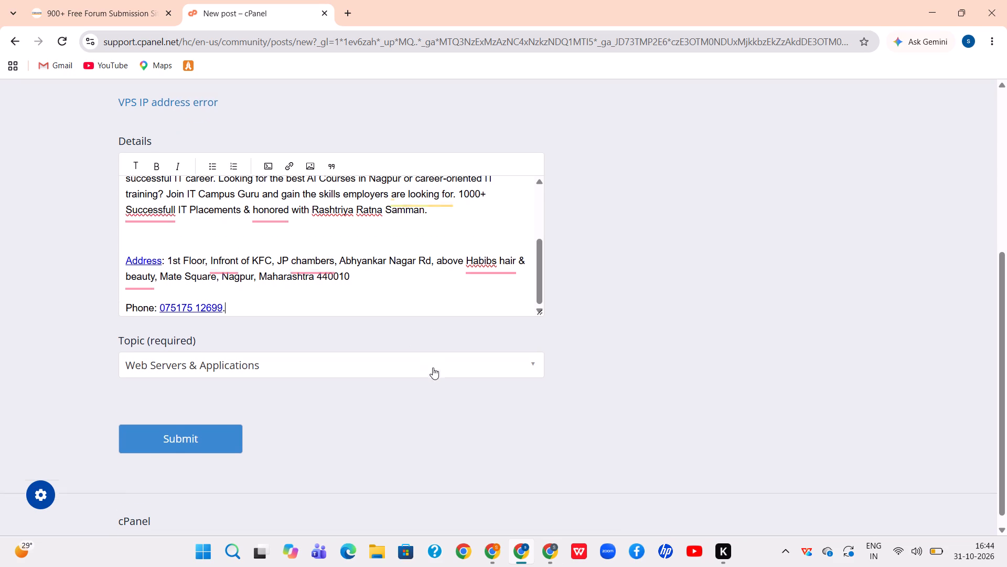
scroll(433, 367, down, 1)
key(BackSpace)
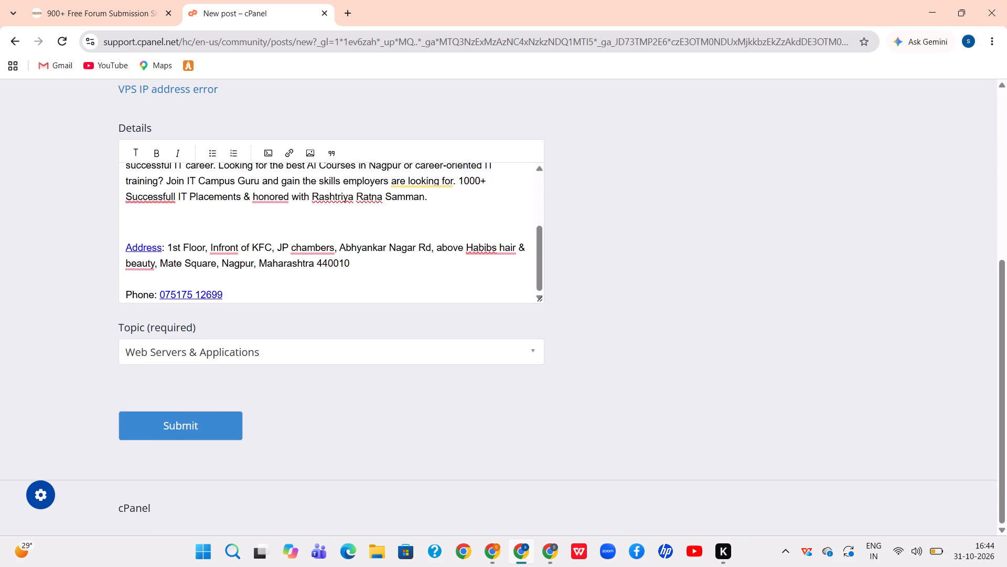
Submit the completed IT Campus Guru post to the cPanel community.
scroll(352, 190, up, 7)
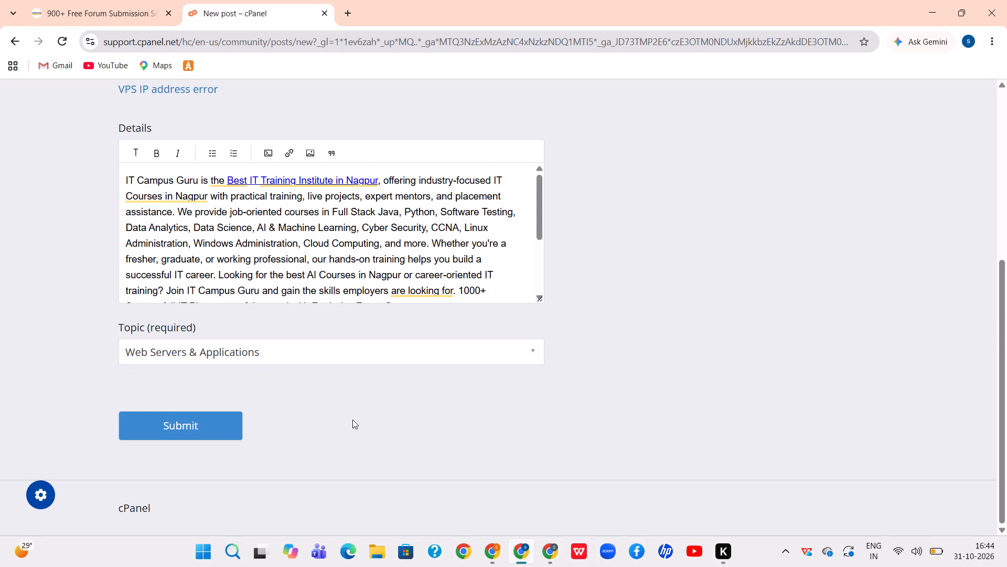
click(327, 388)
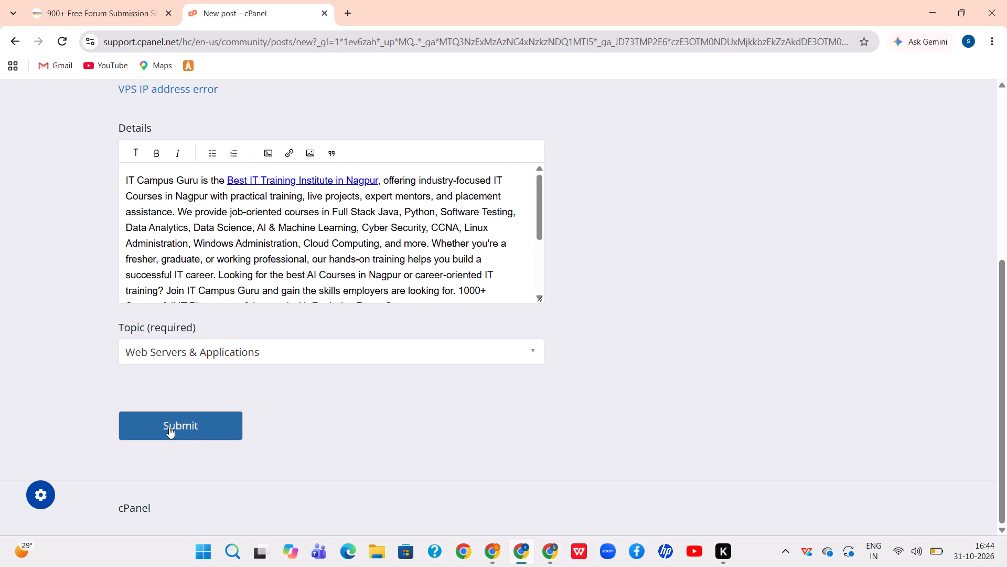
click(169, 427)
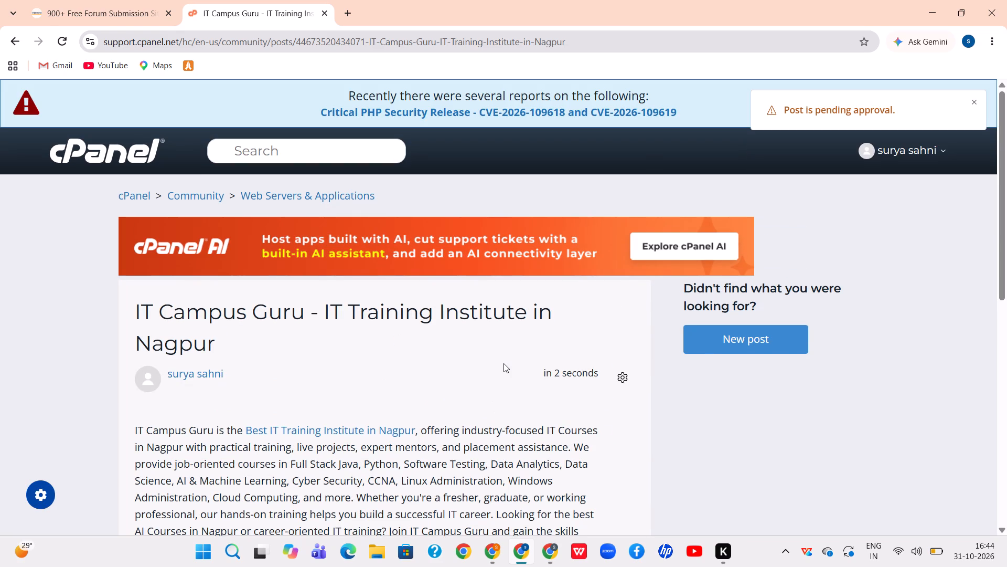
Copy the submitted post's URL and record it in cell H3475 of the Mds backlinks spreadsheet.
click(245, 41)
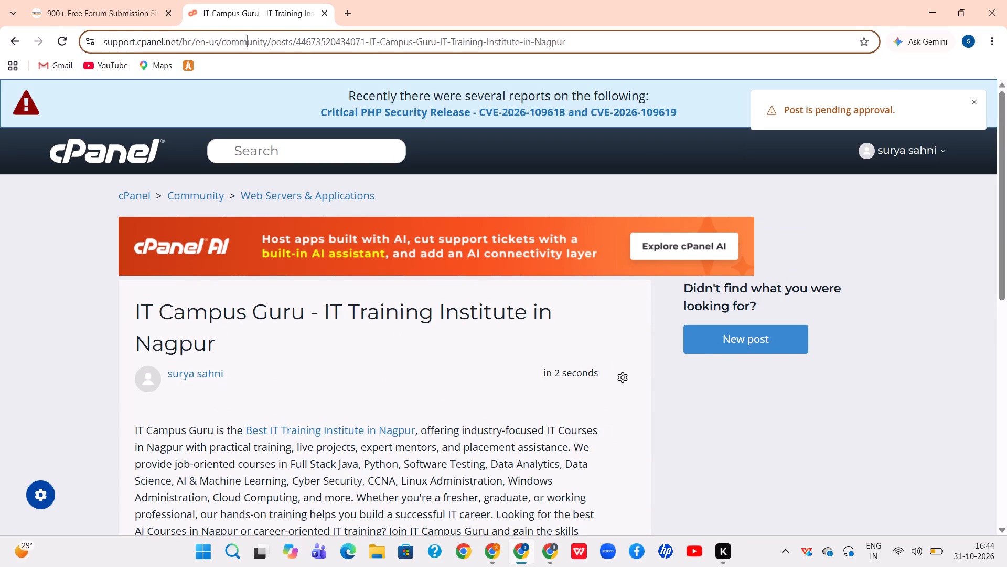
key(ctrl+c)
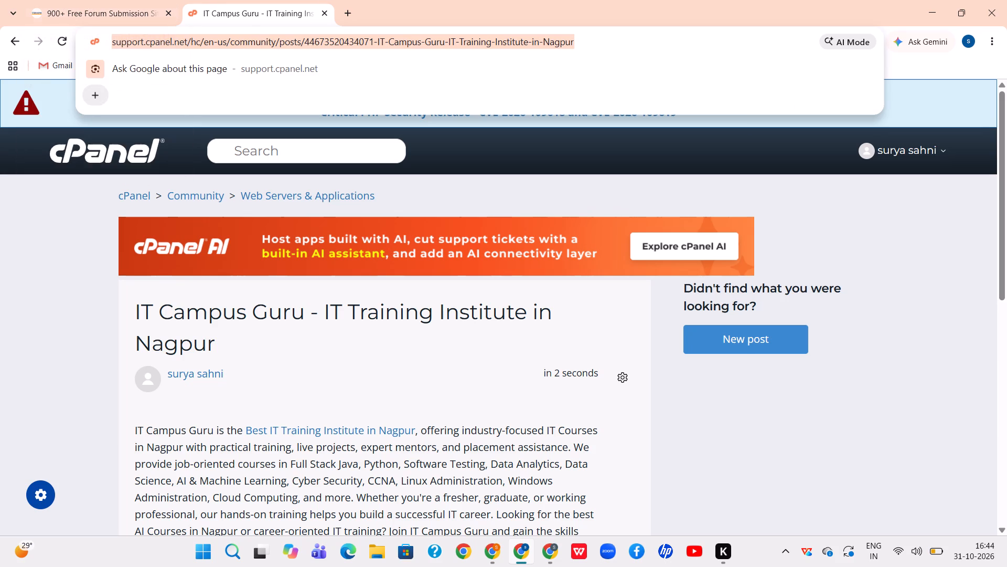
click(544, 553)
key(ctrl+v)
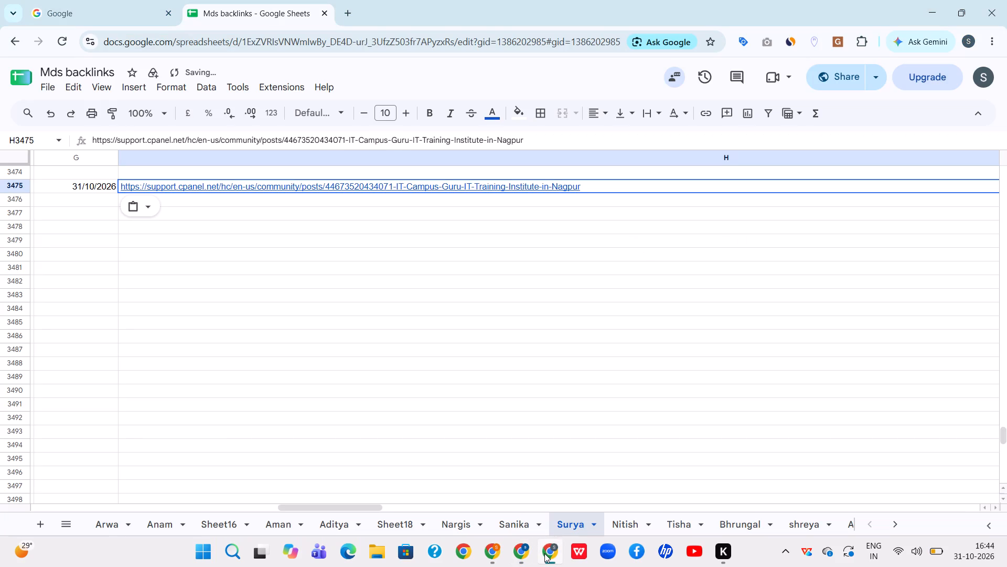
Look through the backlinks recorded in column D of the spreadsheet down to the end of the list.
key(Left)
key(Left)
key(Left)
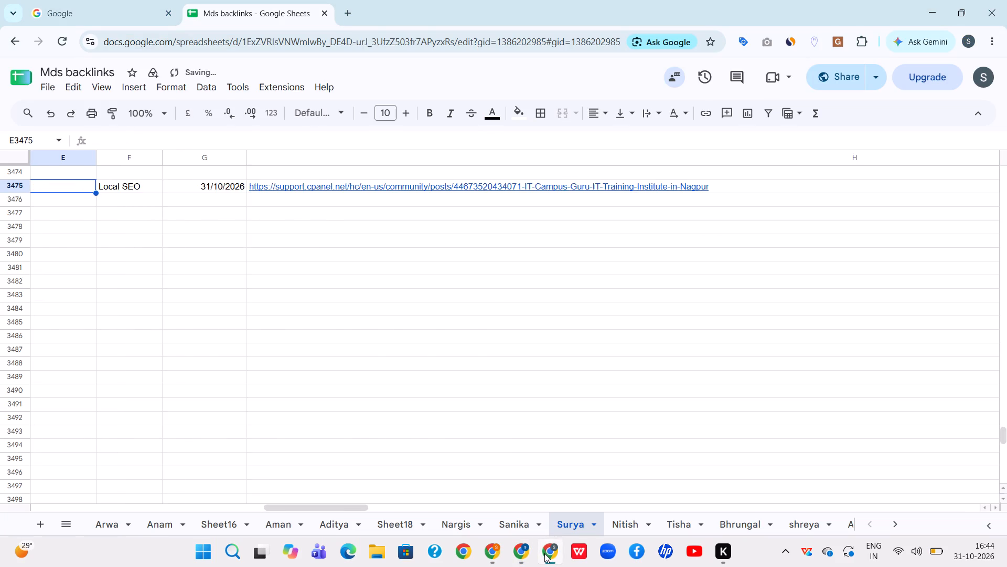
key(Left)
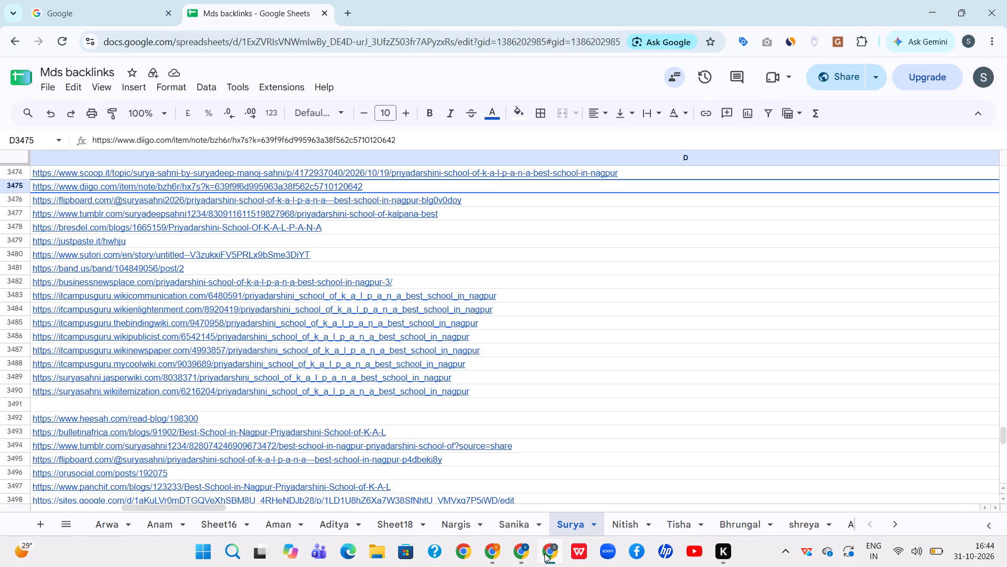
key(Page_Down)
key(Page_Down)
key(Page_Down)
key(Page_Down)
key(Page_Down)
key(Page_Down)
key(Page_Down)
key(Page_Down)
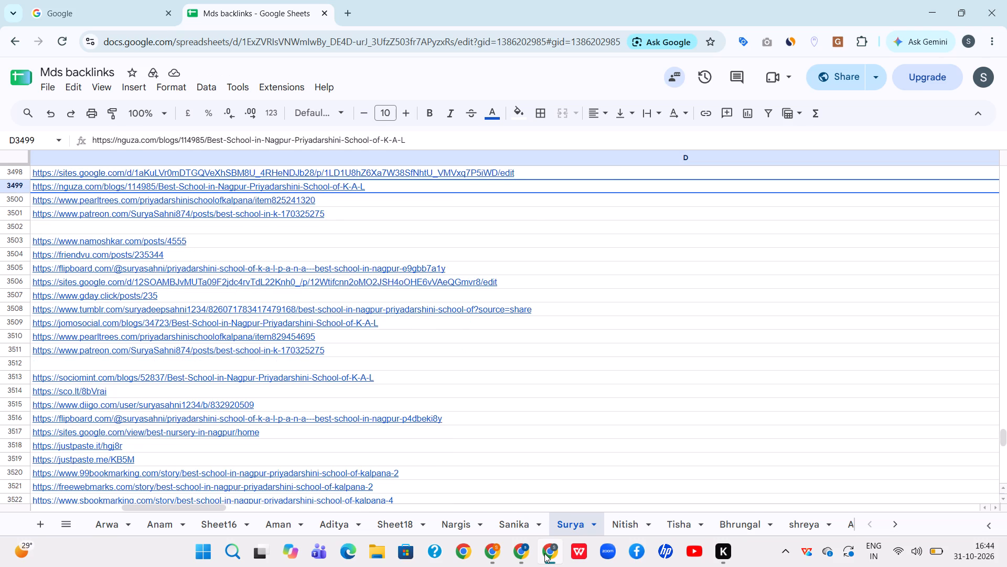
key(Page_Up)
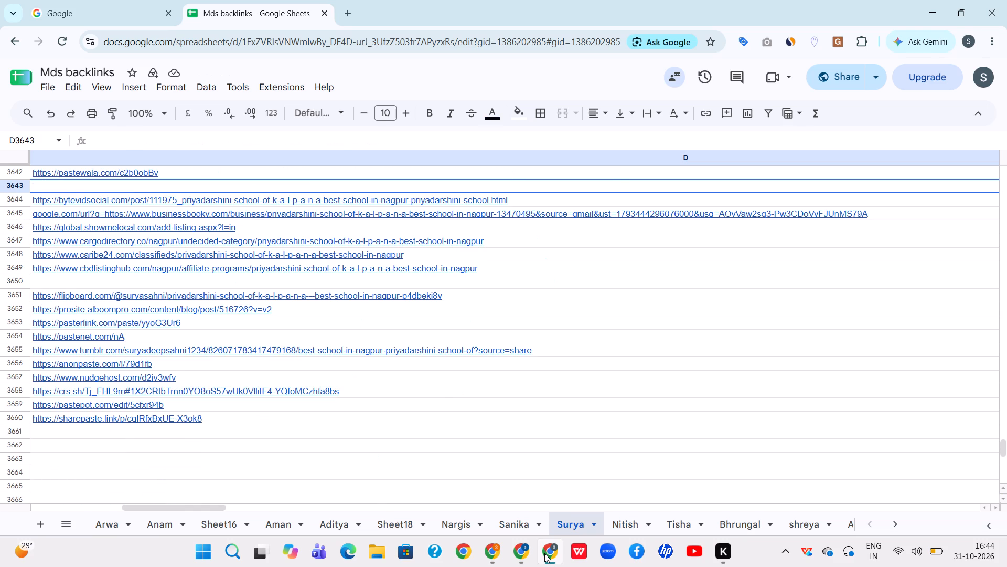
scroll(544, 553, down, 2)
click(353, 444)
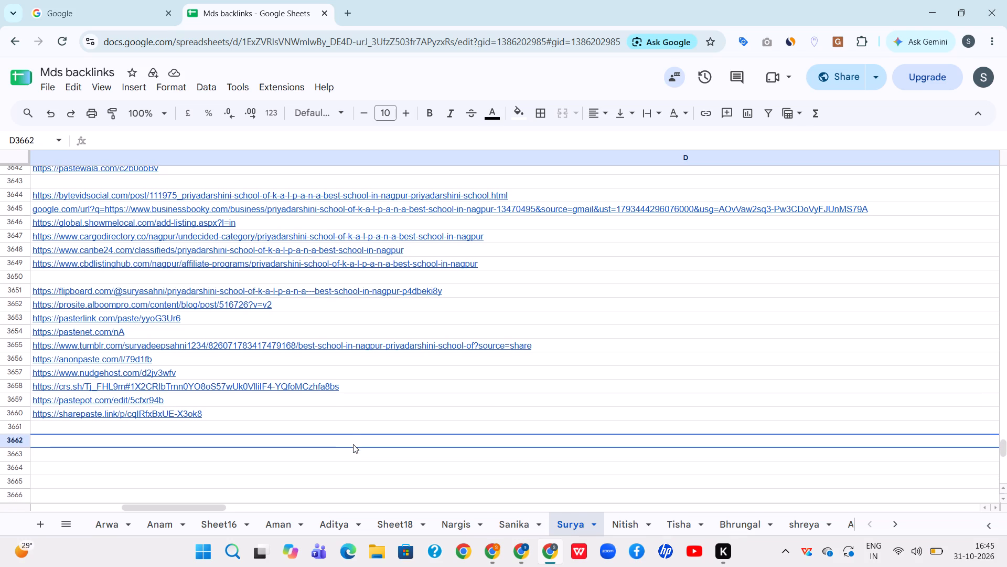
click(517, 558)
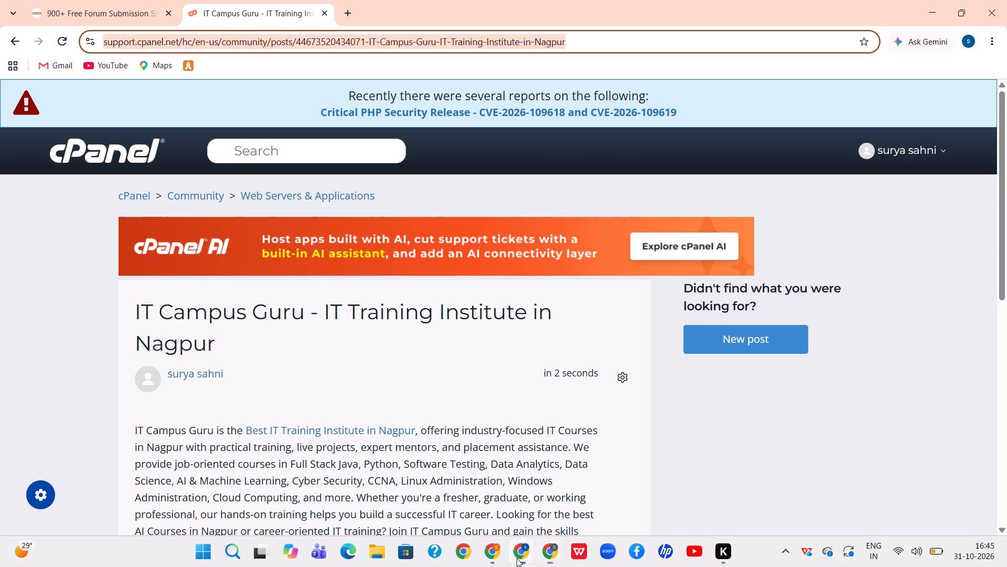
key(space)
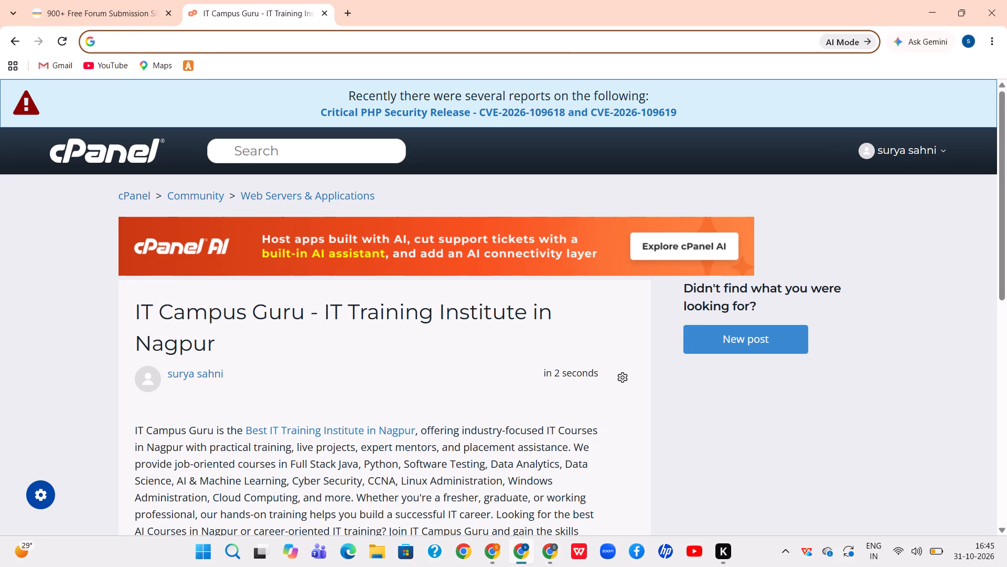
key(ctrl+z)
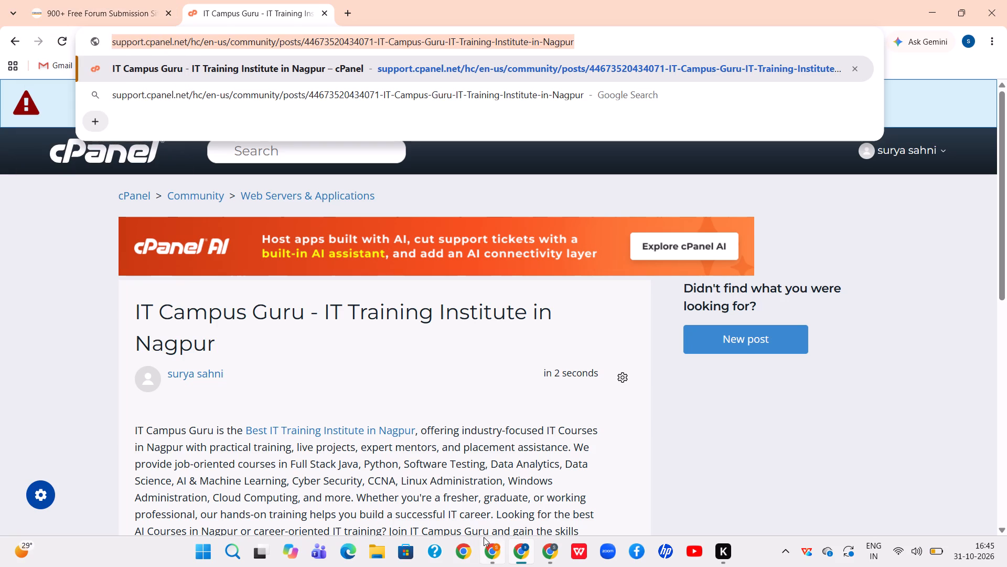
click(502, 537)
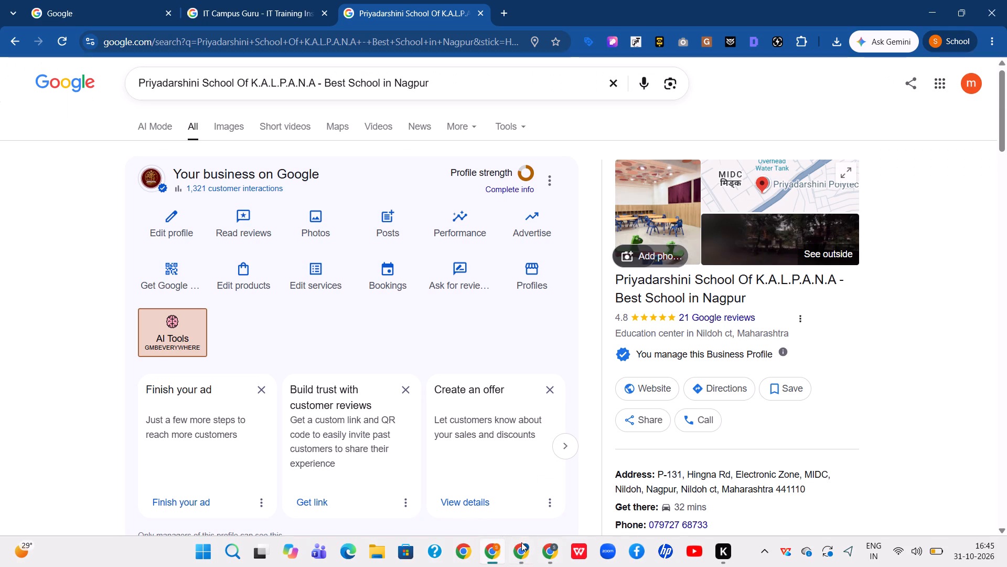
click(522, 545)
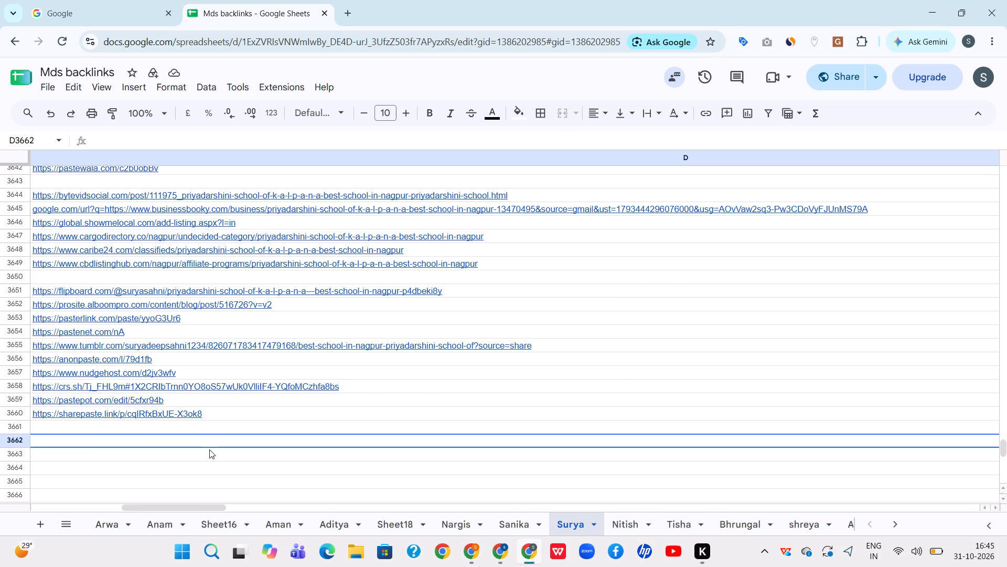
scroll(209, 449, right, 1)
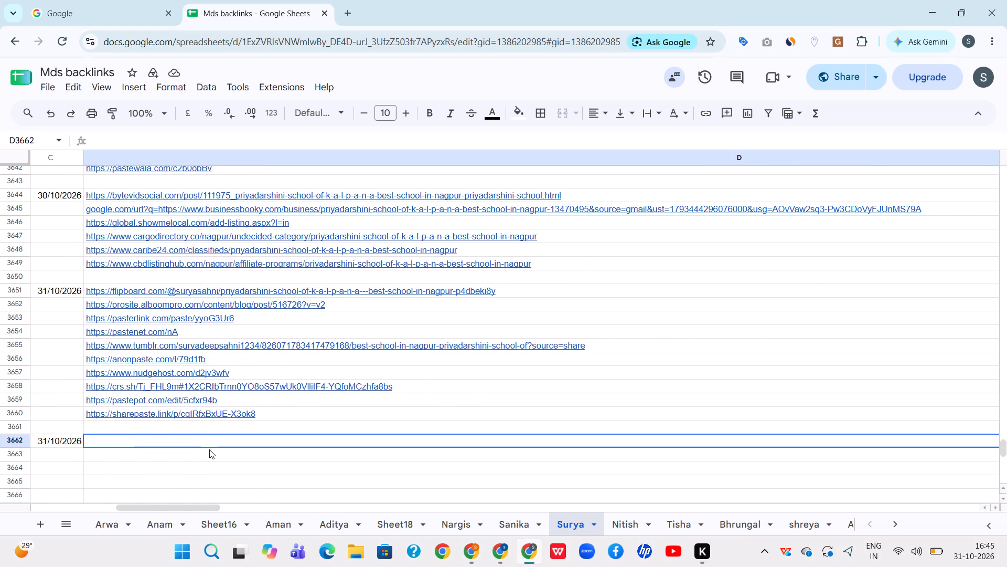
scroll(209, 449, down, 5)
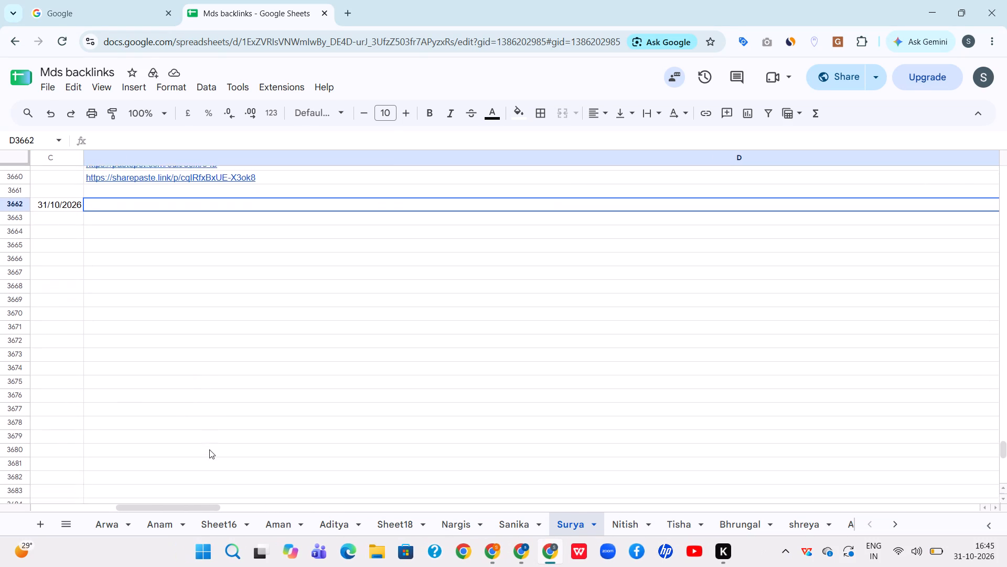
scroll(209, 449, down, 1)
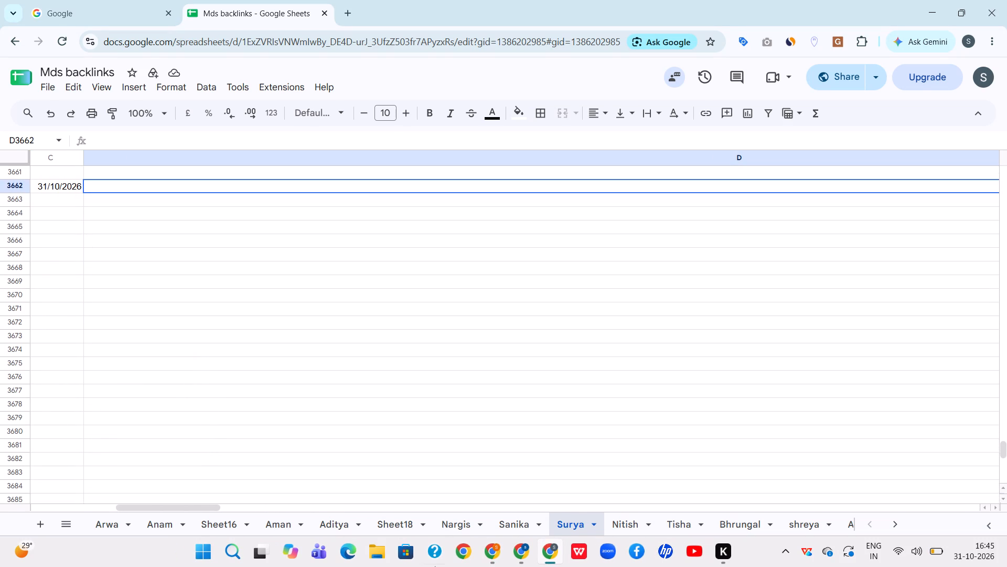
Open a browser window in the Work profile, clearing the post link pasted into its address bar.
click(465, 548)
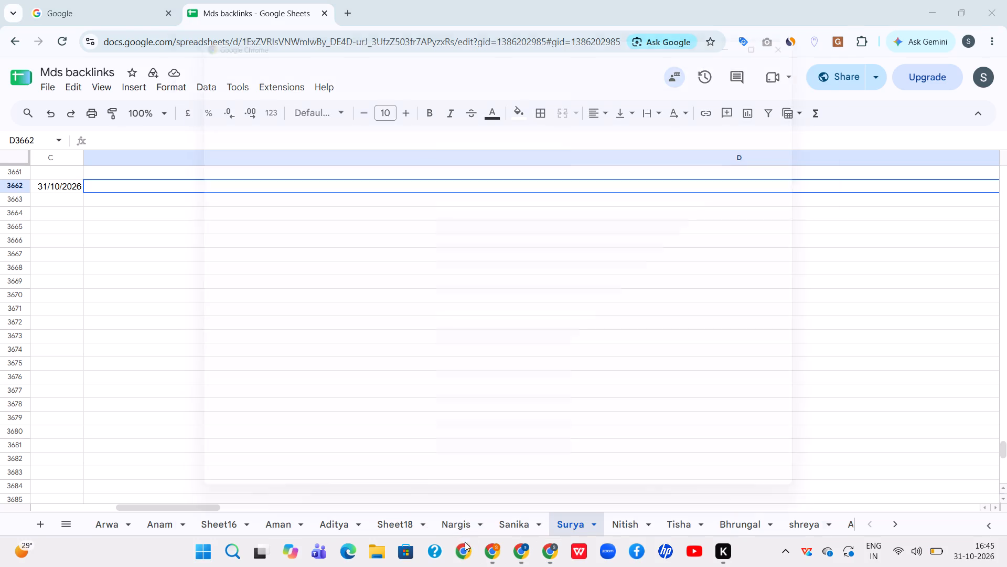
scroll(442, 293, down, 9)
click(444, 387)
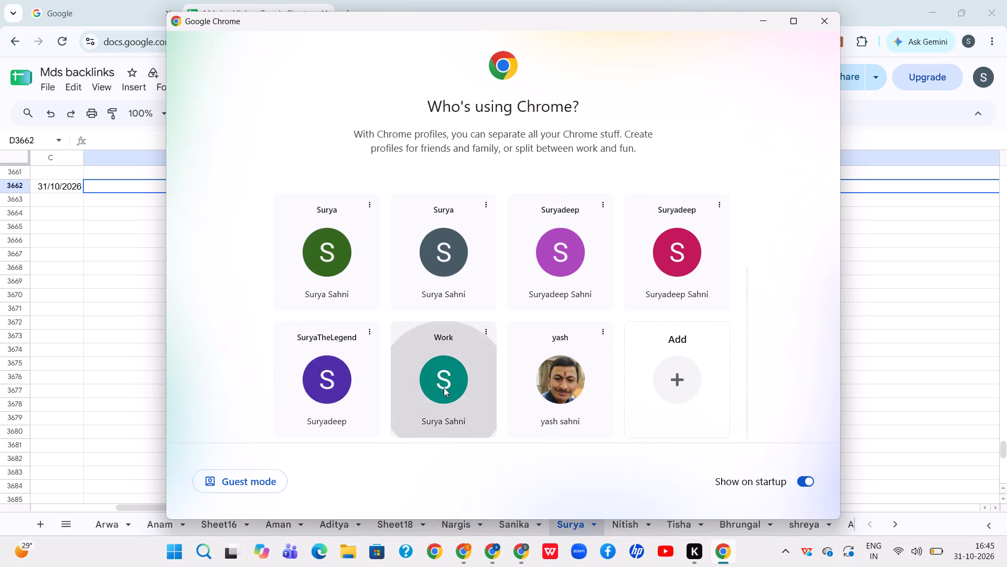
key(ctrl+v)
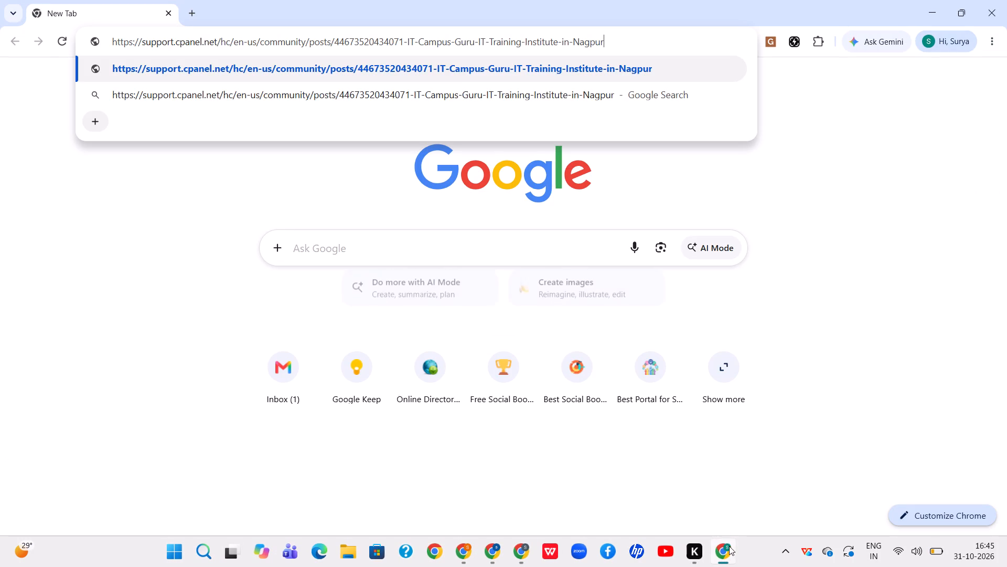
drag(730, 556, 486, 535)
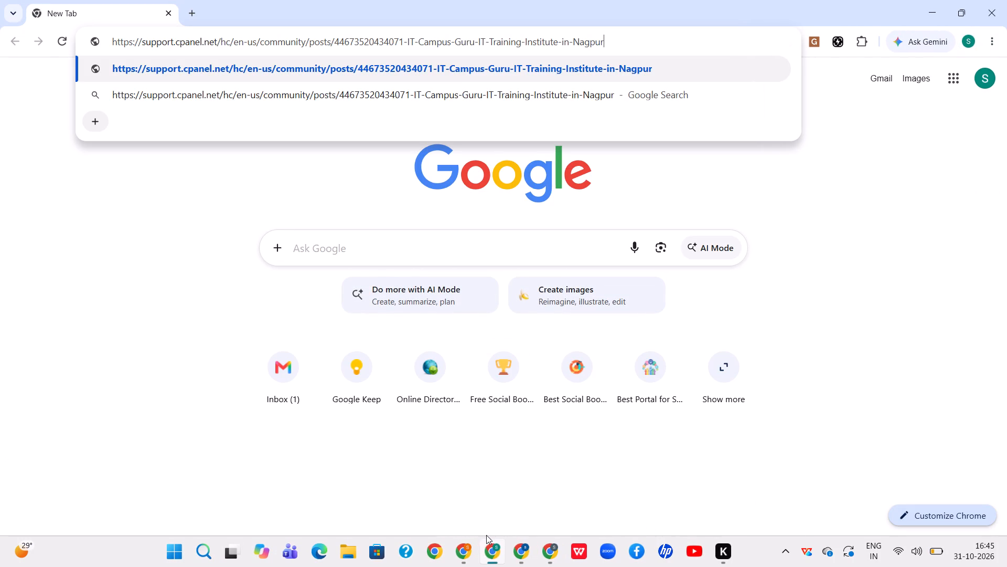
triple_click(221, 44)
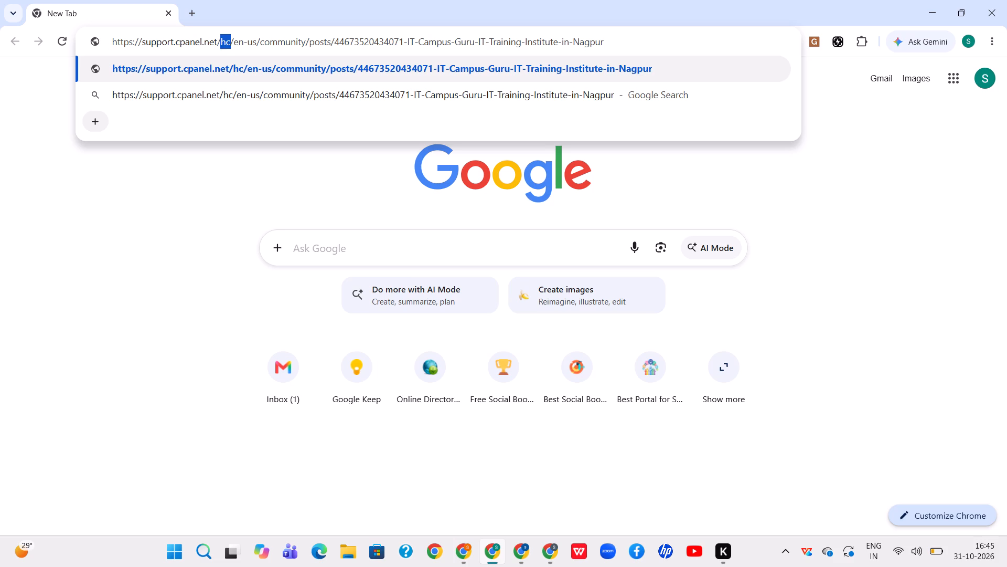
click(221, 44)
key(BackSpace)
click(221, 44)
key(BackSpace)
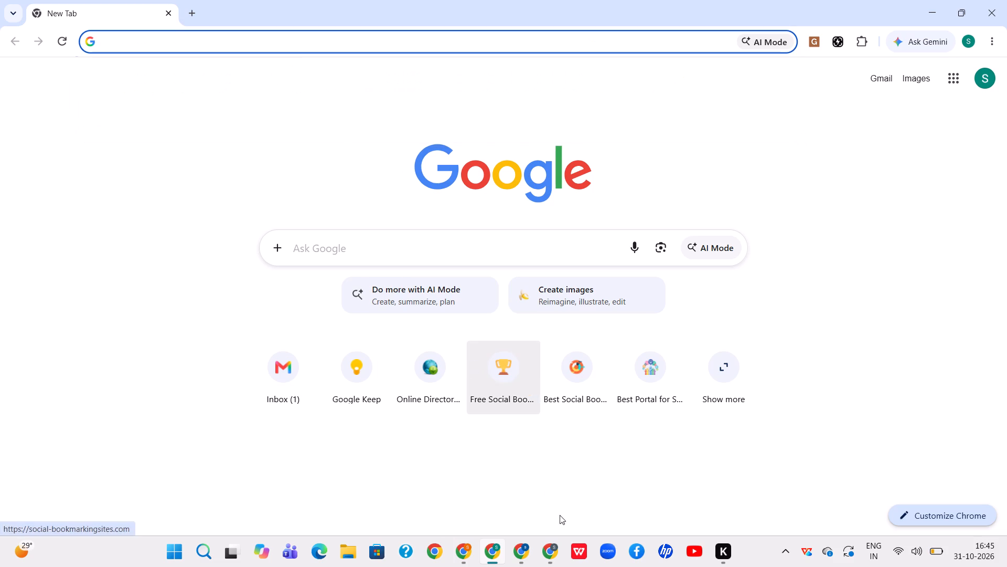
Return to the DSOM forum submission list and close the tab of the submitted cPanel post.
click(527, 556)
click(123, 0)
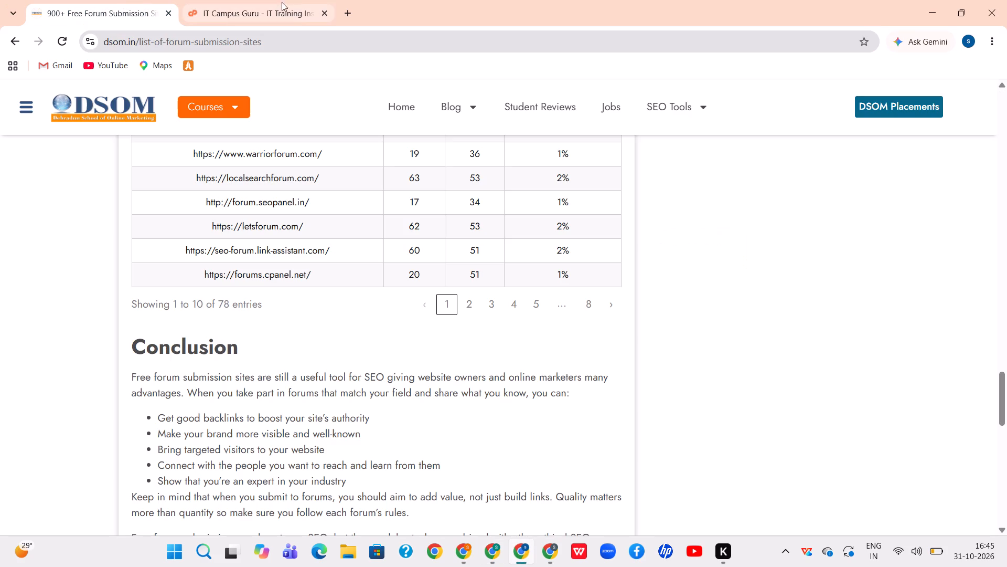
click(330, 17)
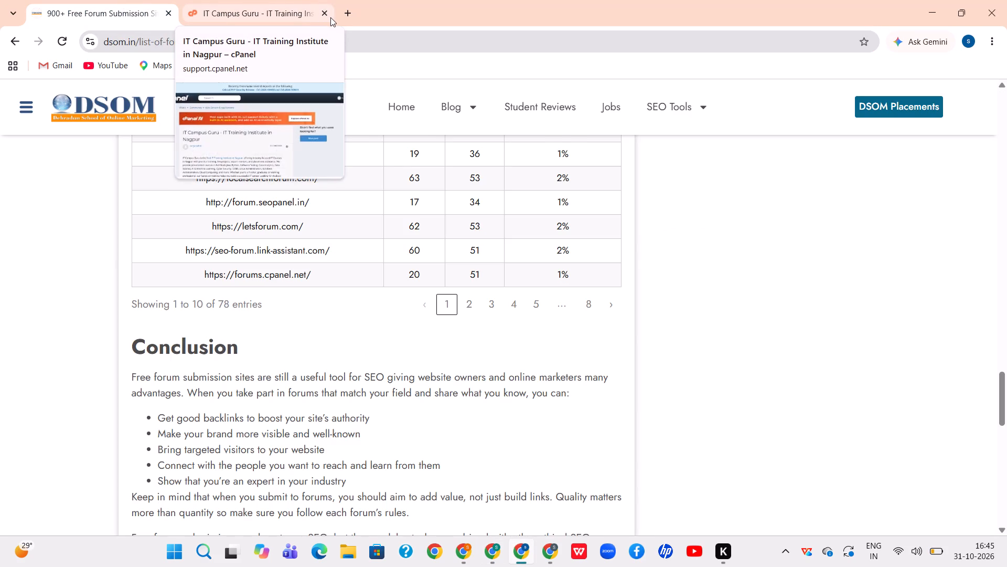
click(326, 13)
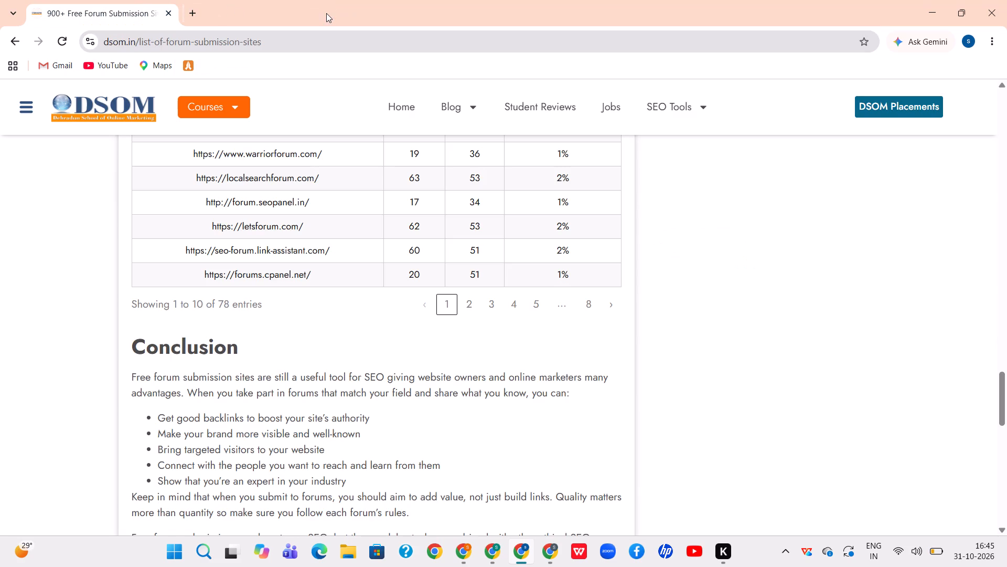
triple_click(245, 278)
double_click(245, 278)
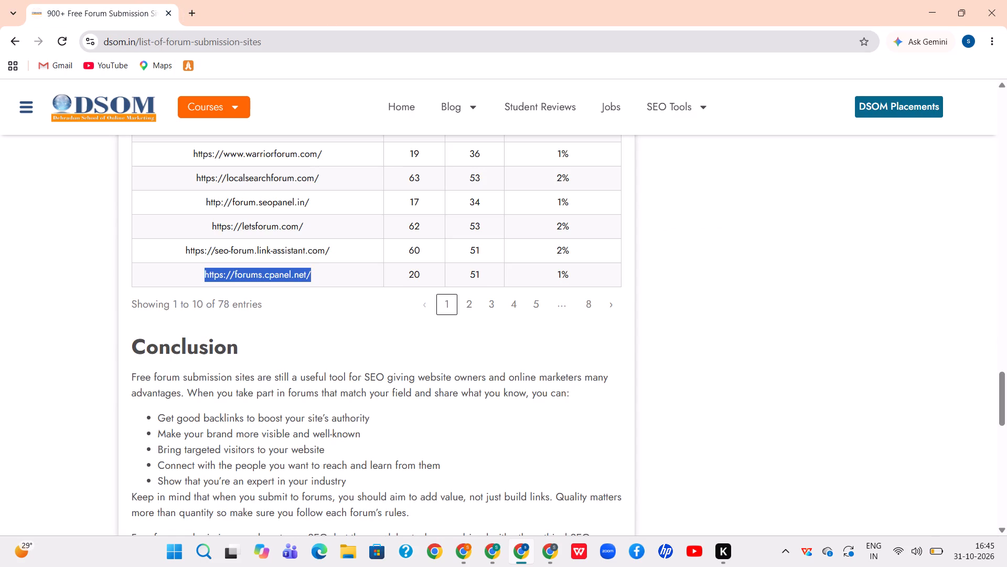
key(ctrl+c)
click(245, 278)
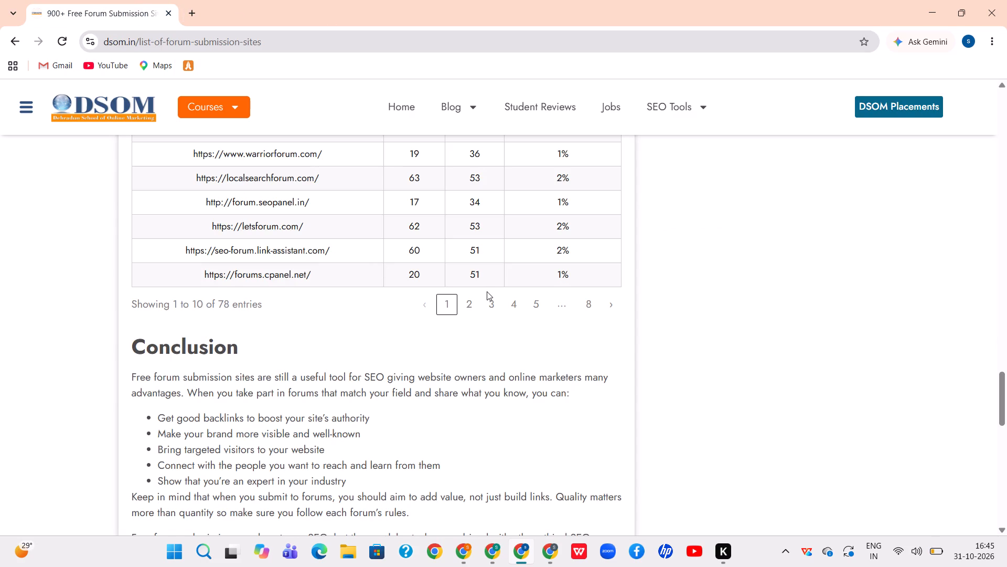
triple_click(284, 252)
click(284, 252)
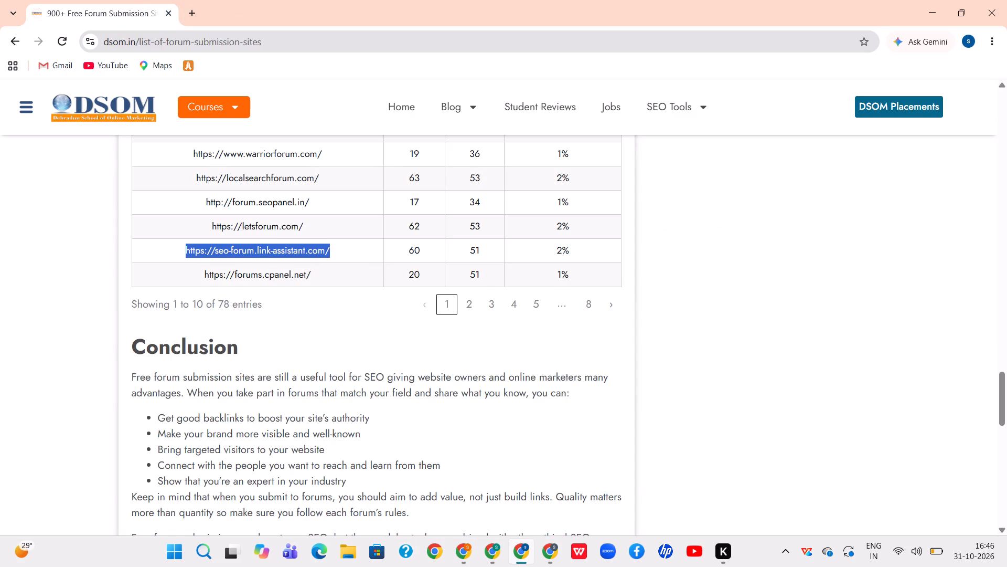
click(487, 554)
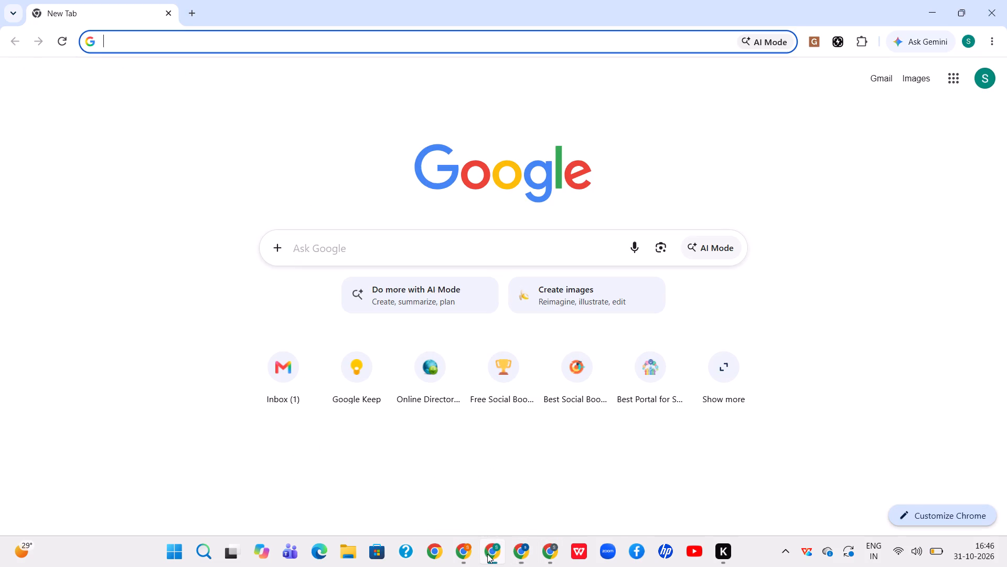
key(ctrl+v)
key(Return)
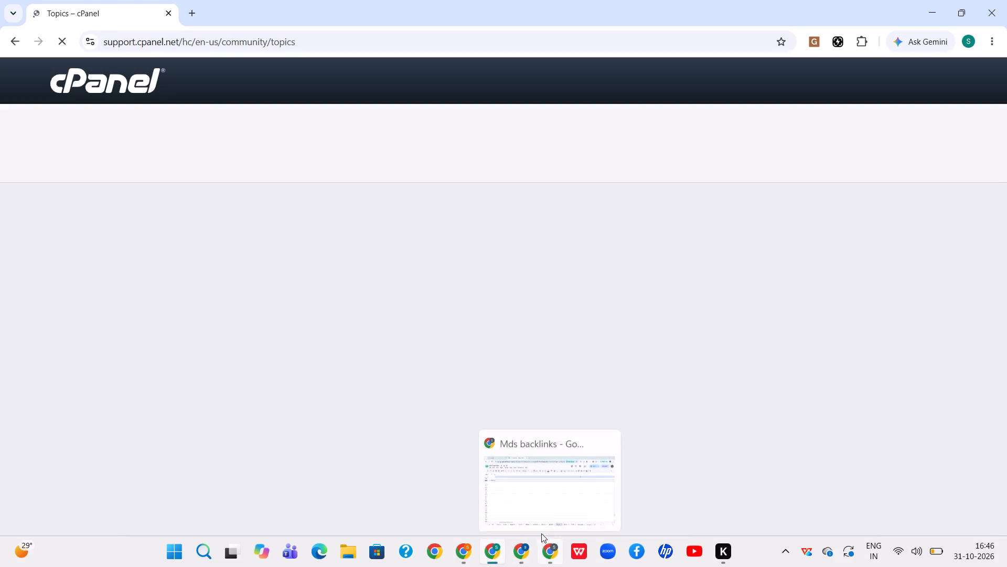
click(522, 565)
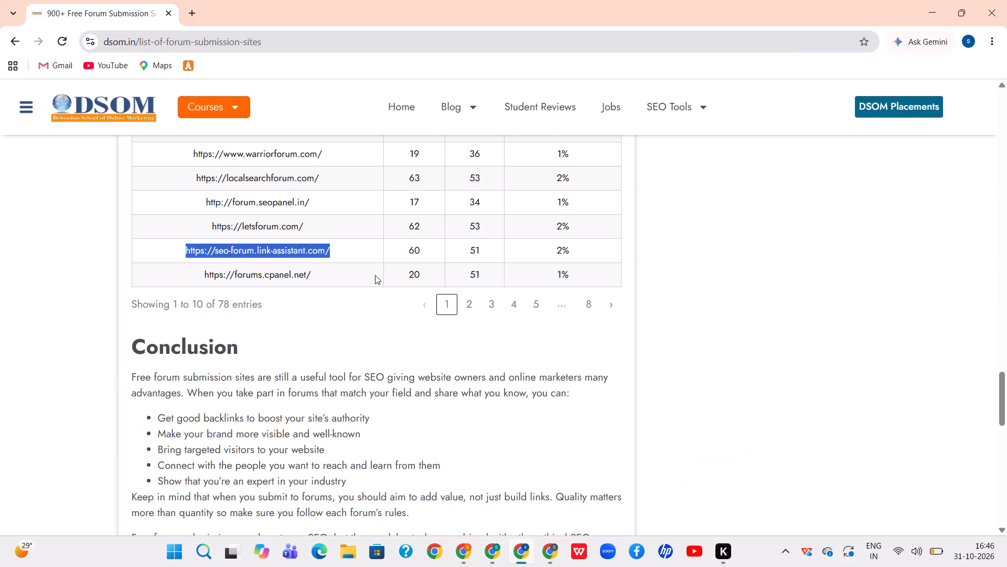
key(ctrl+c)
click(375, 275)
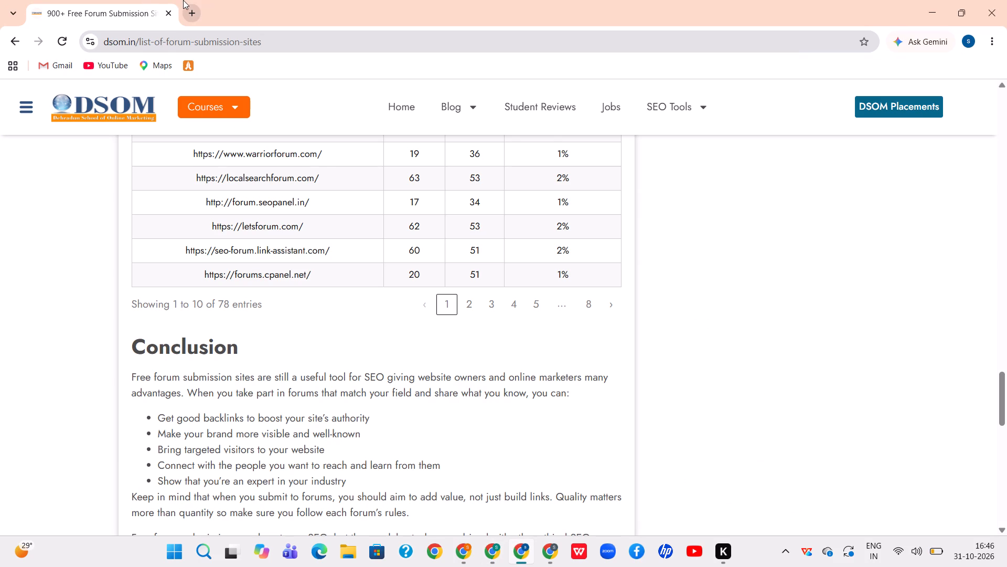
click(183, 0)
key(ctrl+v)
key(Return)
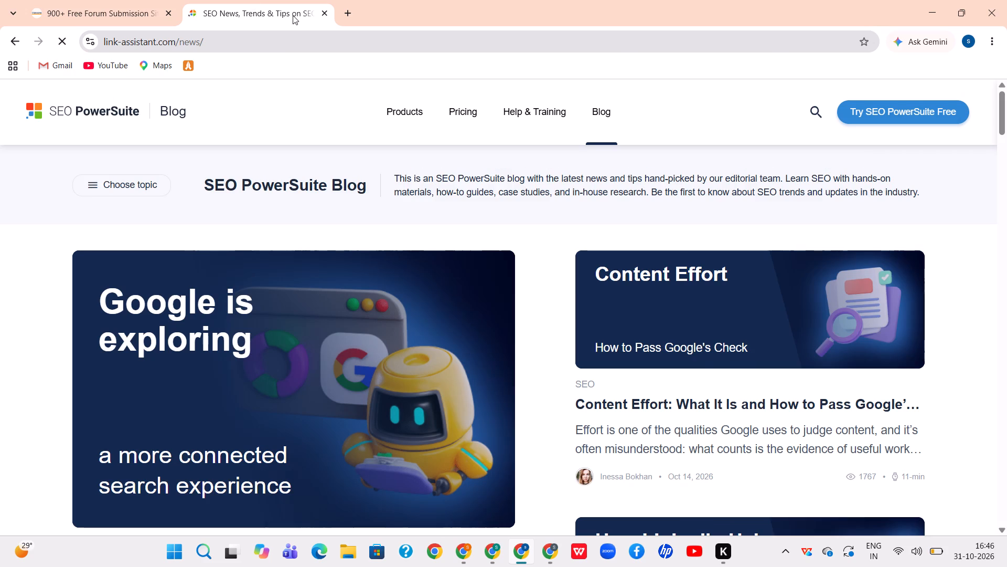
click(328, 10)
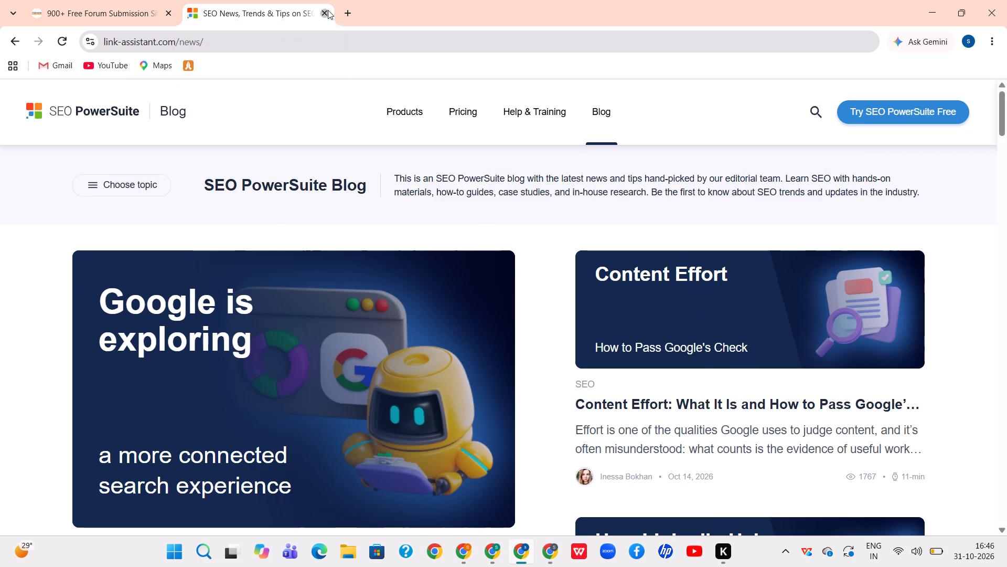
Go to page 2 of the DSOM forum submission table and look over its sites.
click(463, 298)
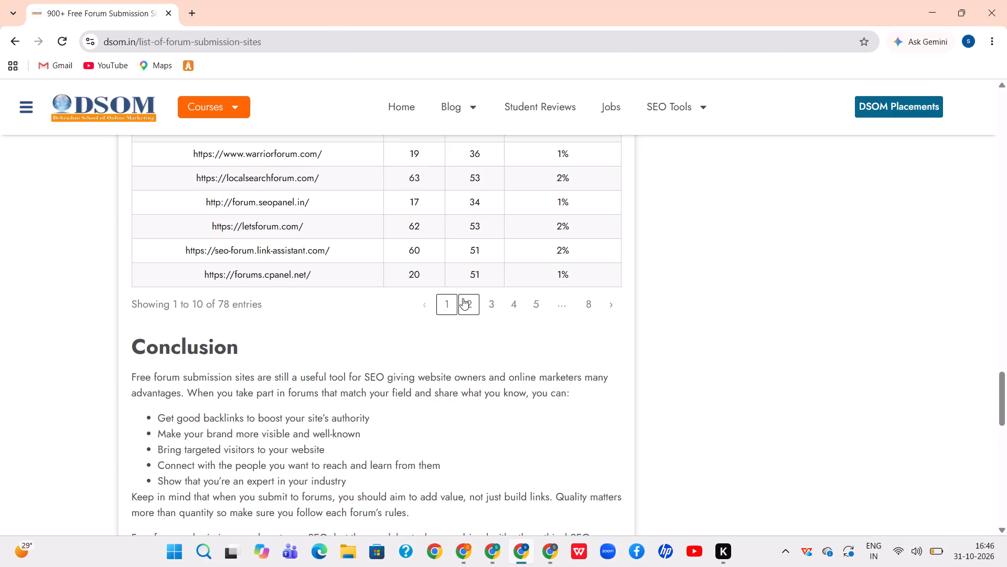
scroll(463, 298, up, 4)
scroll(463, 298, down, 1)
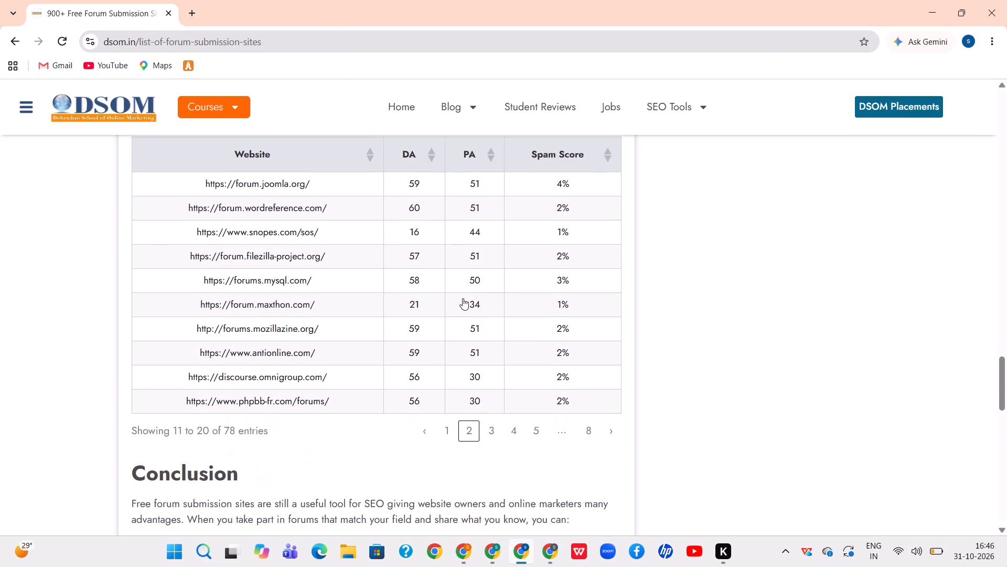
scroll(463, 298, down, 1)
Return to the cPanel Forums community page in the Work profile's window and open its sign-in page.
click(488, 552)
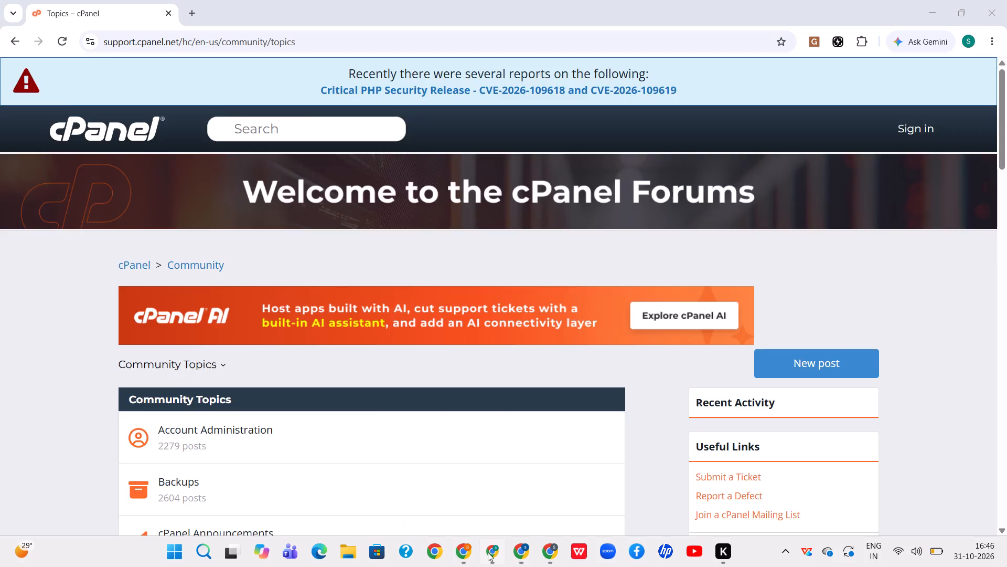
click(588, 330)
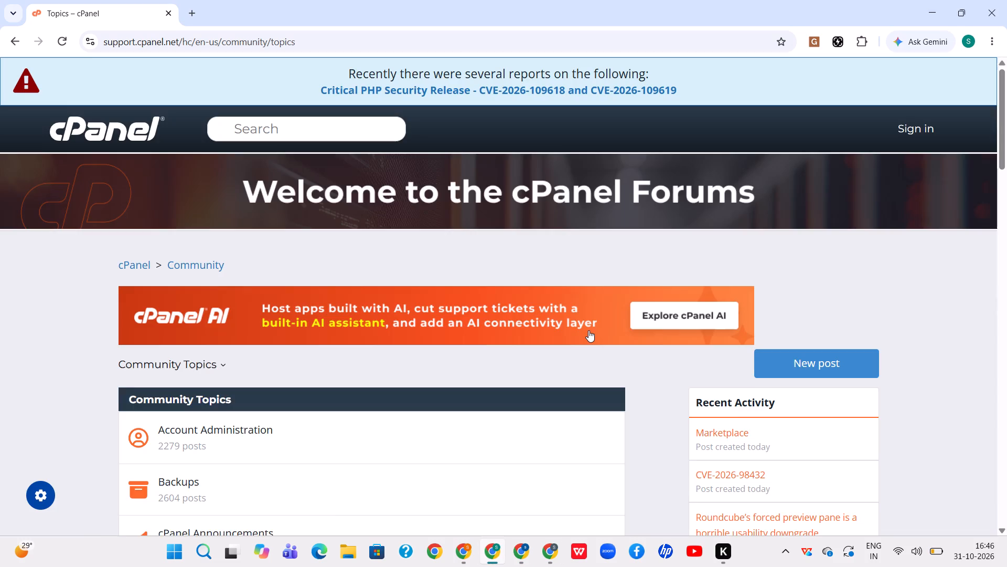
scroll(588, 330, down, 2)
key(Page_Up)
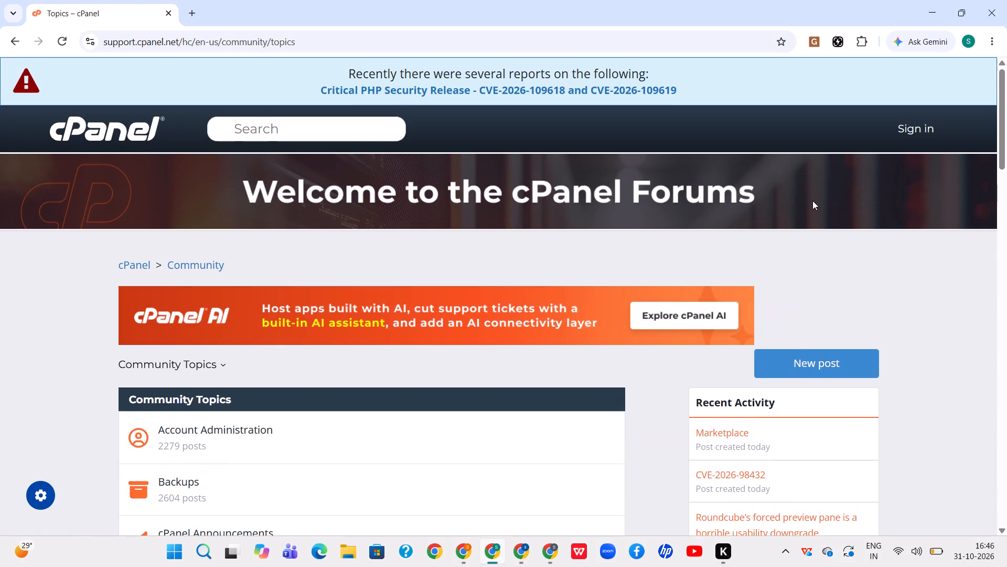
key(Page_Up)
click(929, 131)
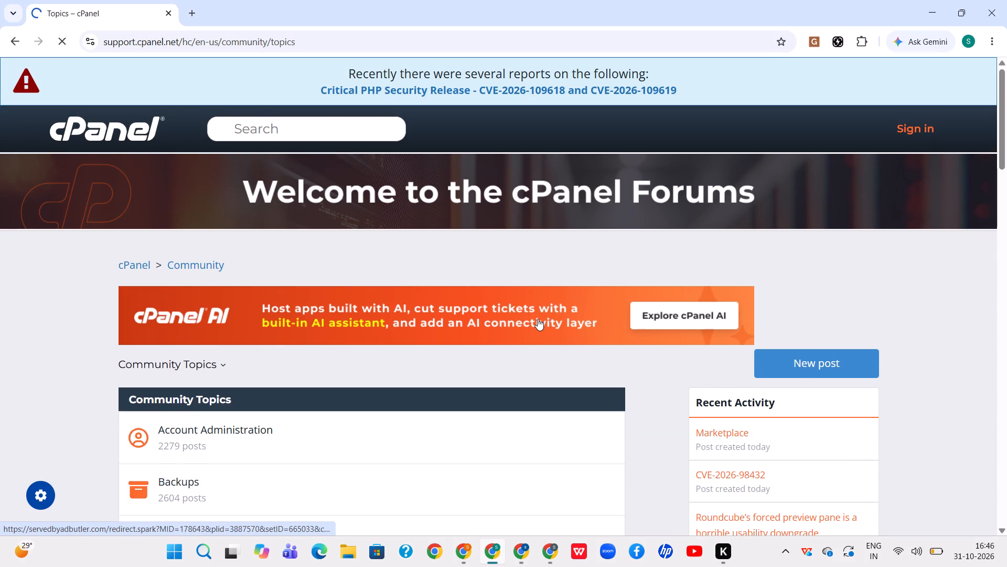
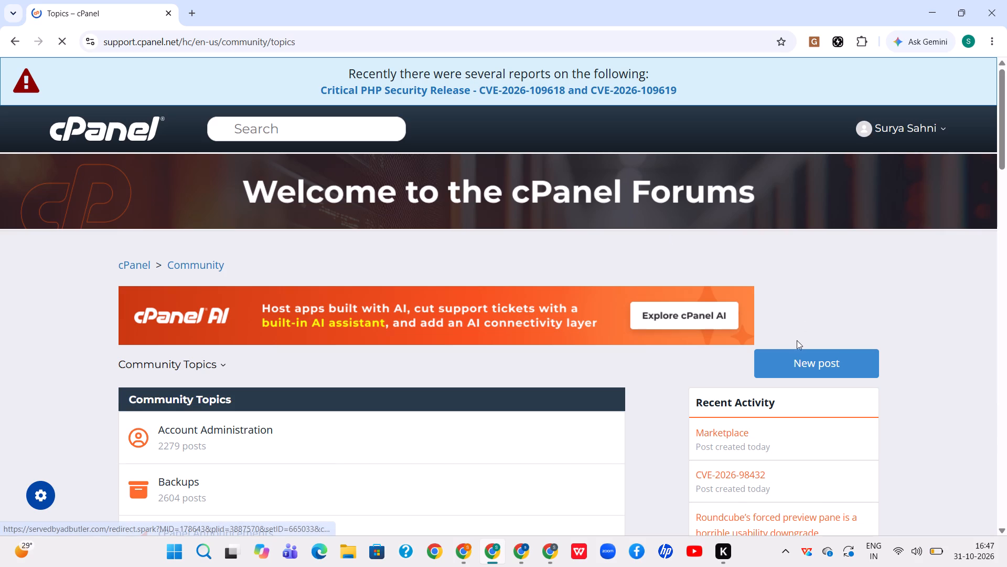
Start a new cPanel community post titled "Priyadarshini School Of K.A.L.P.A.N.A - Best School in Nagpur", copying the name from the school's Google business profile.
click(790, 367)
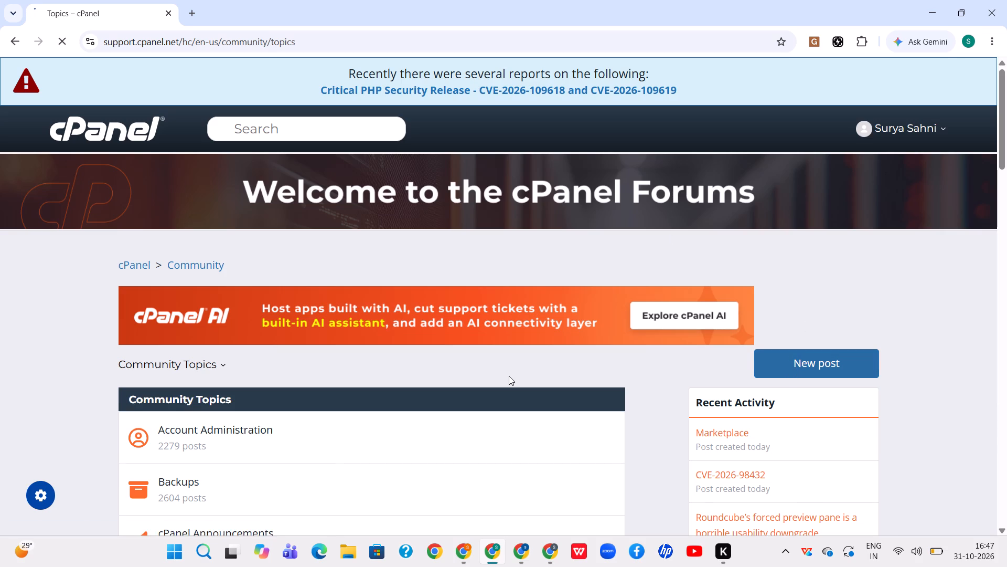
click(292, 272)
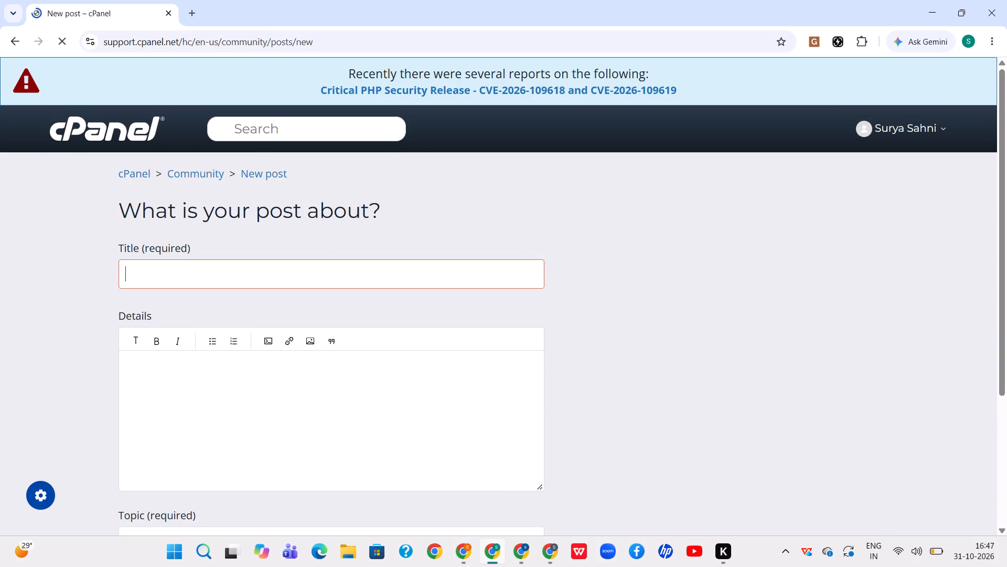
click(458, 549)
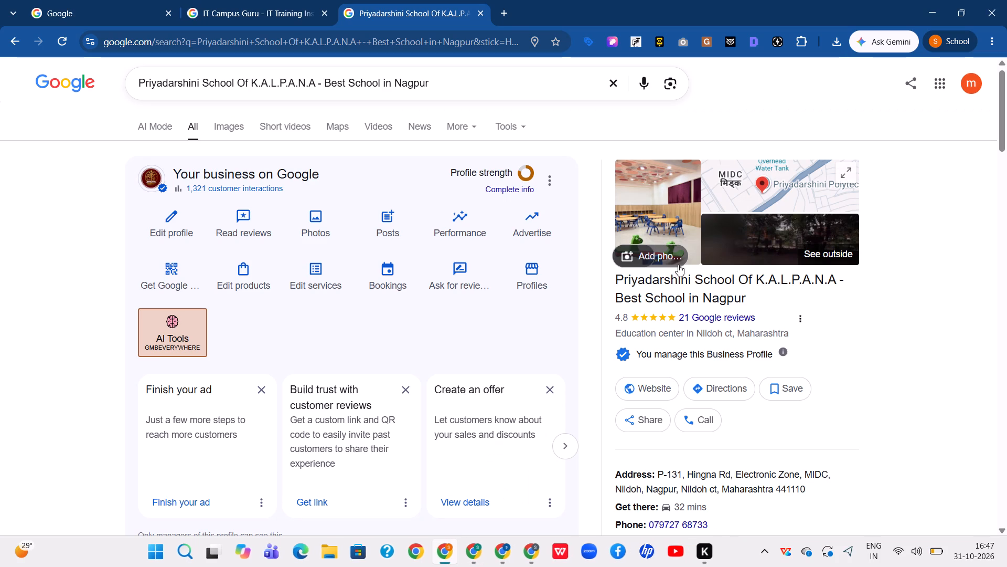
triple_click(686, 284)
double_click(686, 284)
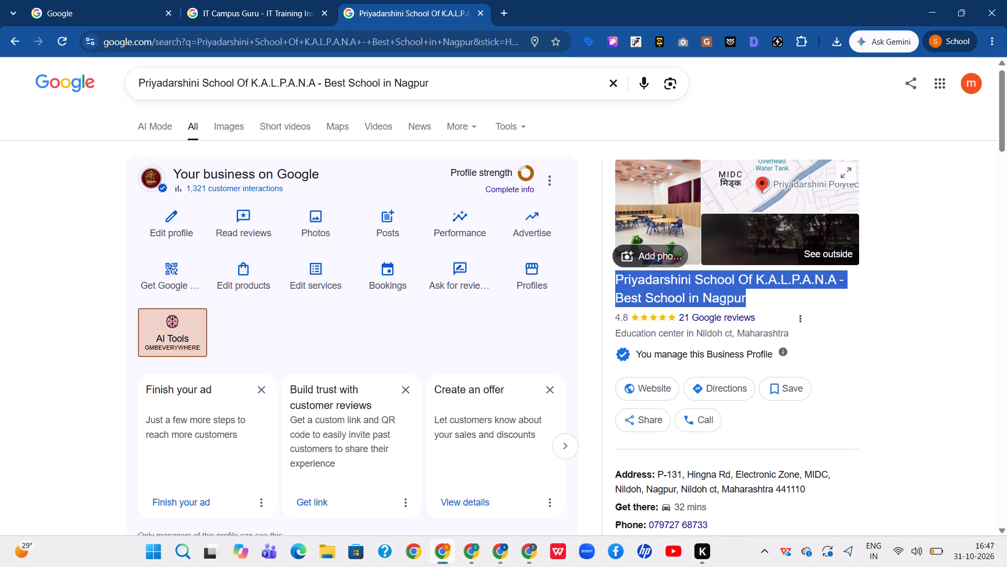
key(ctrl+c)
click(686, 284)
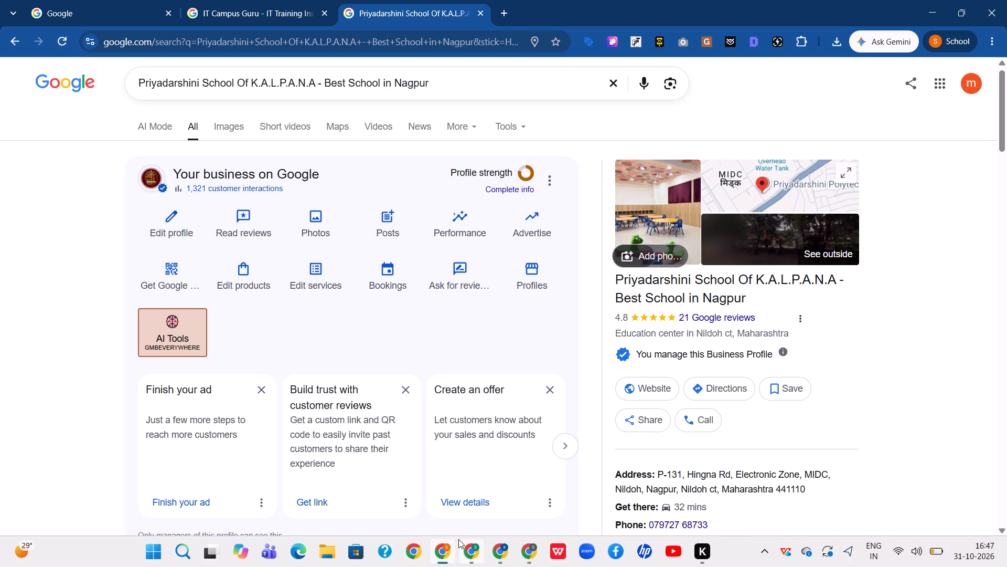
click(458, 539)
key(ctrl+v)
Copy the school's full description from its Google business profile into the post's Details, without quotation marks, and end it with a full stop.
click(314, 418)
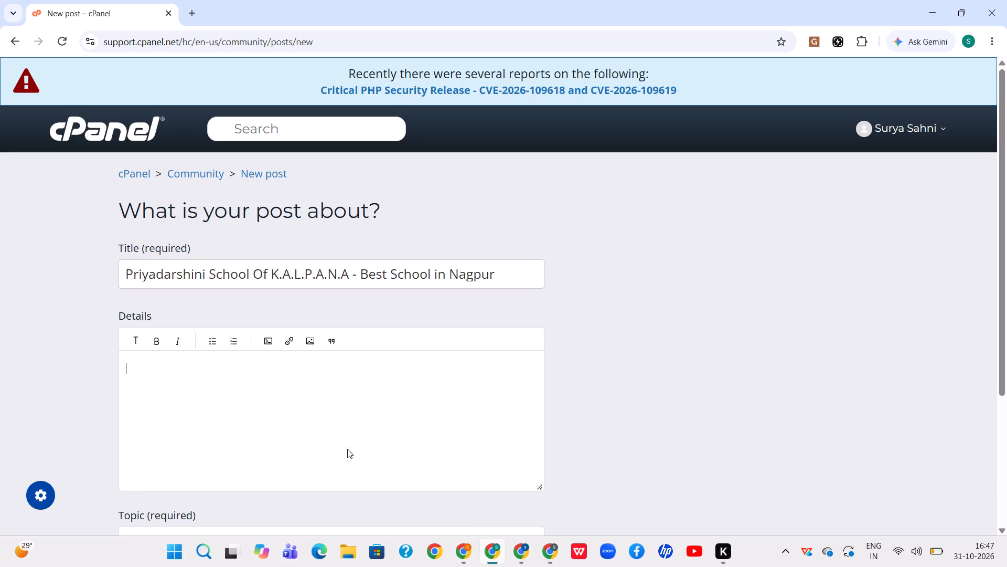
click(462, 560)
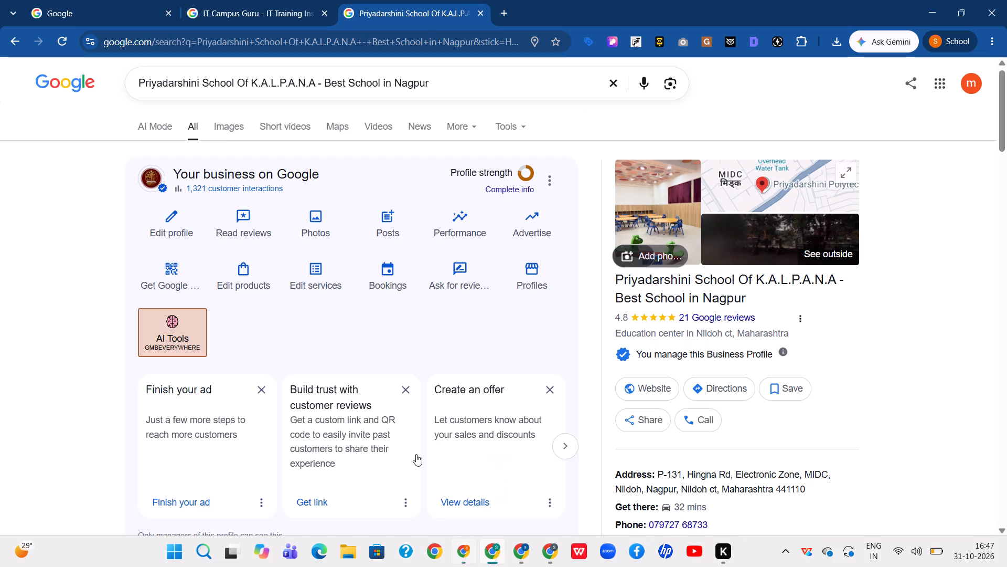
key(Page_Down)
key(Page_Down)
key(Page_Down)
scroll(388, 399, up, 3)
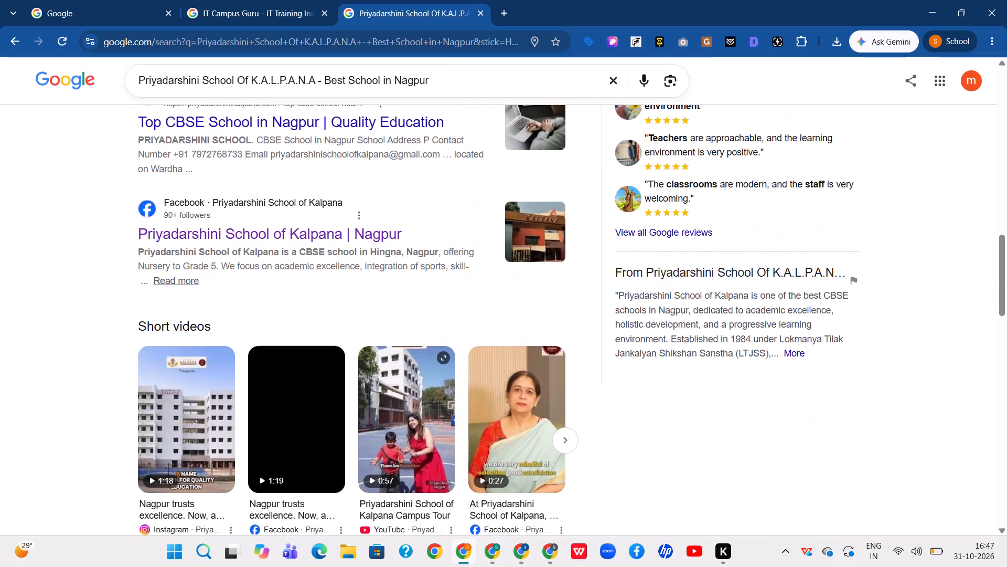
click(706, 337)
click(649, 294)
drag(649, 294, 688, 488)
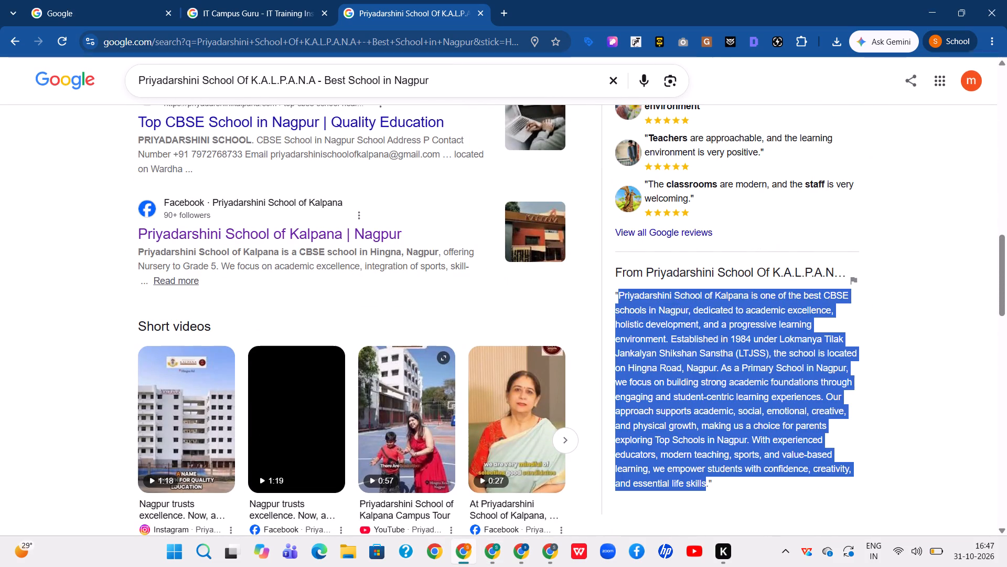
drag(688, 488, 687, 490)
key(ctrl+c)
click(687, 490)
key(Page_Up)
key(Page_Up)
key(Page_Up)
key(Page_Up)
key(Page_Up)
key(Page_Up)
key(Page_Up)
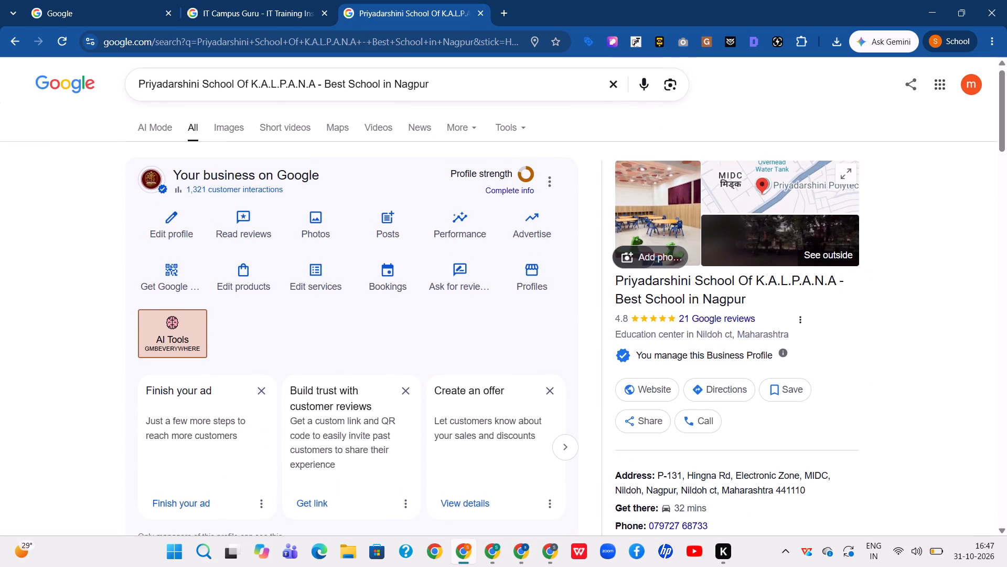
click(498, 546)
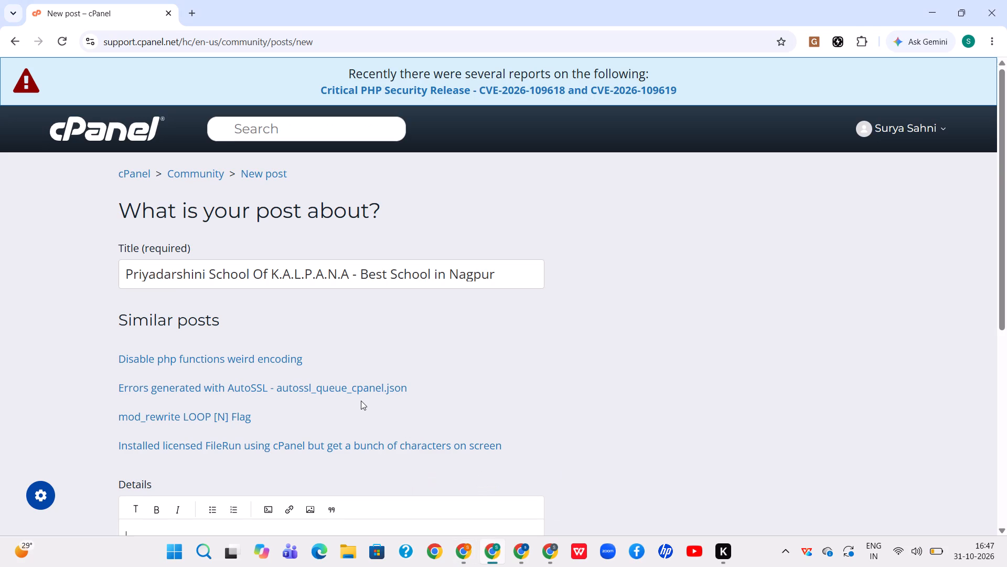
scroll(361, 401, down, 3)
click(336, 340)
key(ctrl+v)
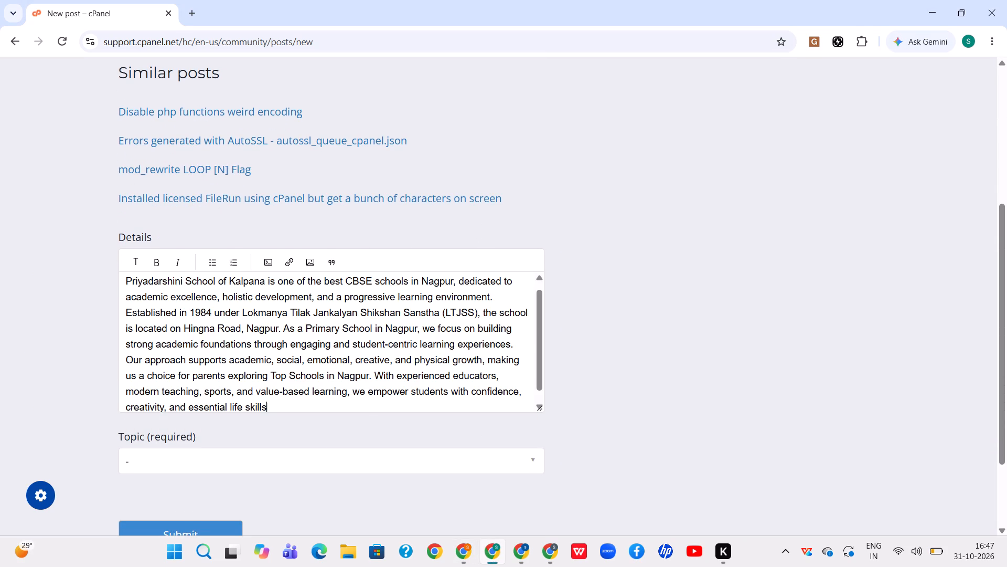
key(period)
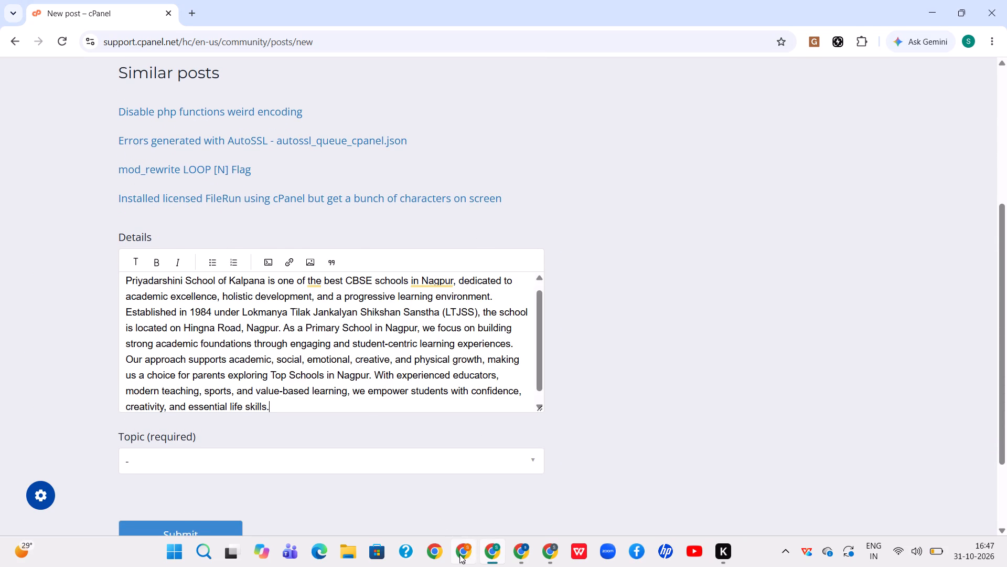
Copy the school's share link from its business profile and select the lines there from Address to Phone.
click(459, 554)
click(638, 413)
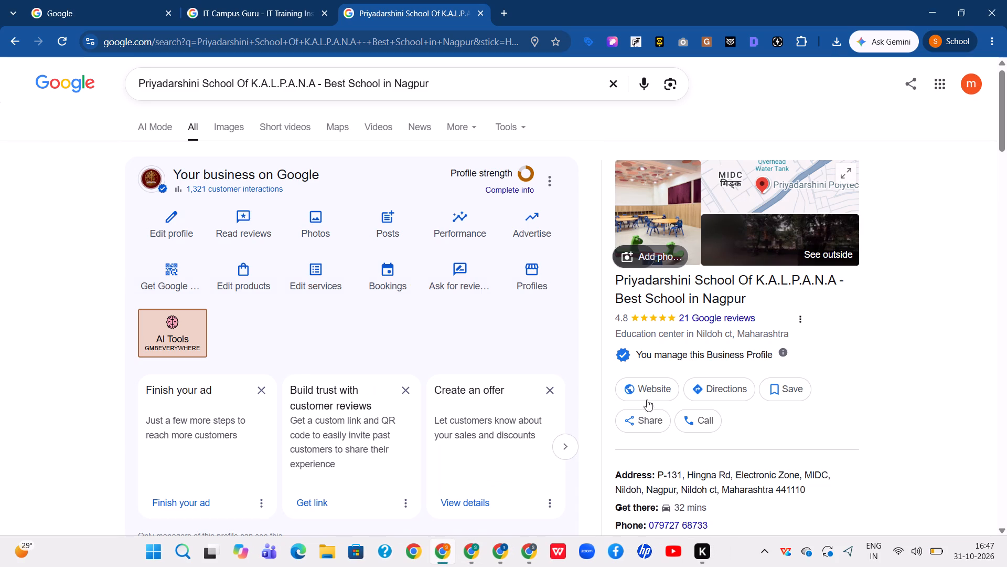
click(898, 314)
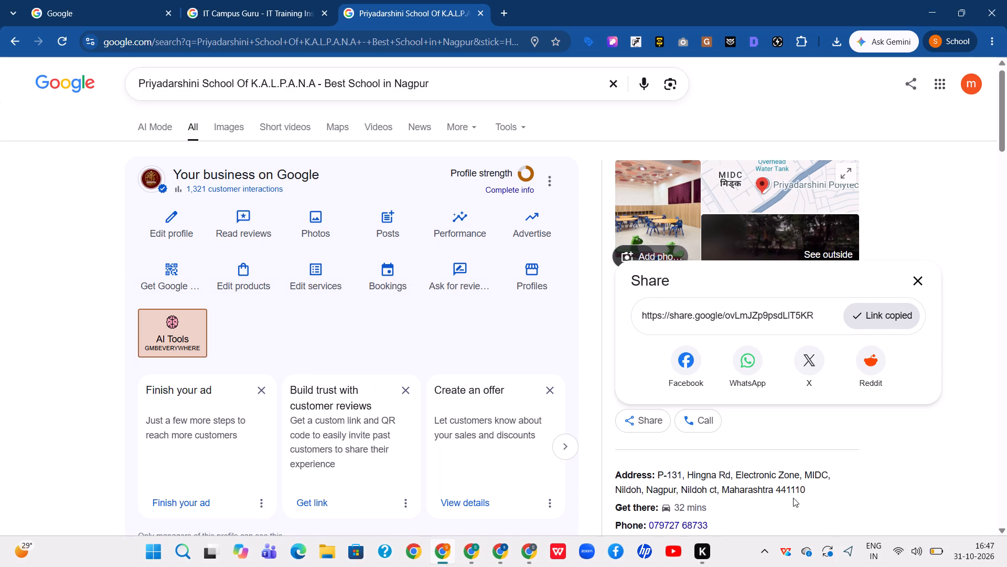
triple_click(758, 508)
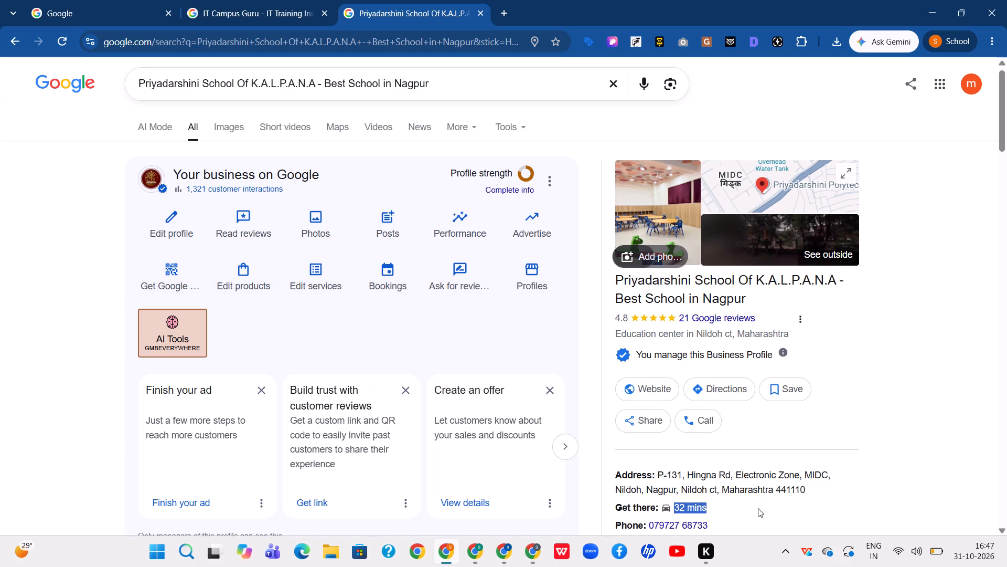
drag(758, 508, 754, 523)
double_click(754, 523)
drag(754, 523, 711, 447)
Link the words "best CBSE schools in Nagpur" in the post's Details to the copied share link.
click(491, 564)
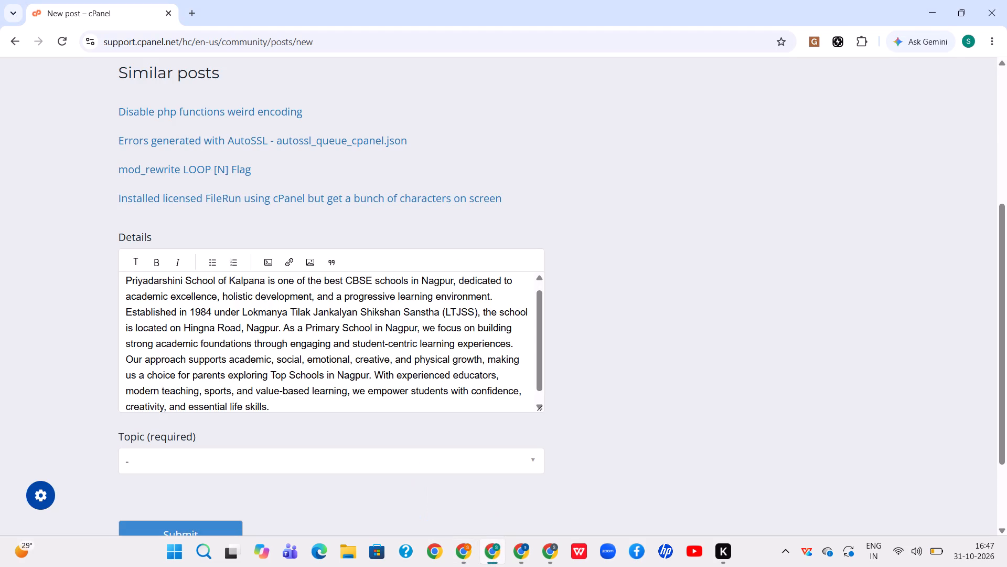
click(330, 276)
drag(330, 276, 384, 274)
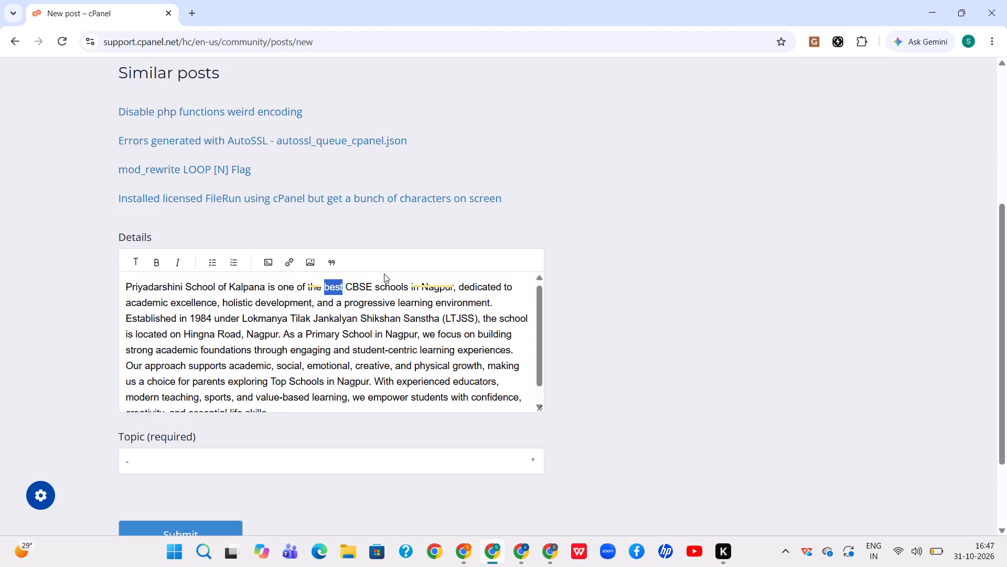
drag(384, 274, 434, 278)
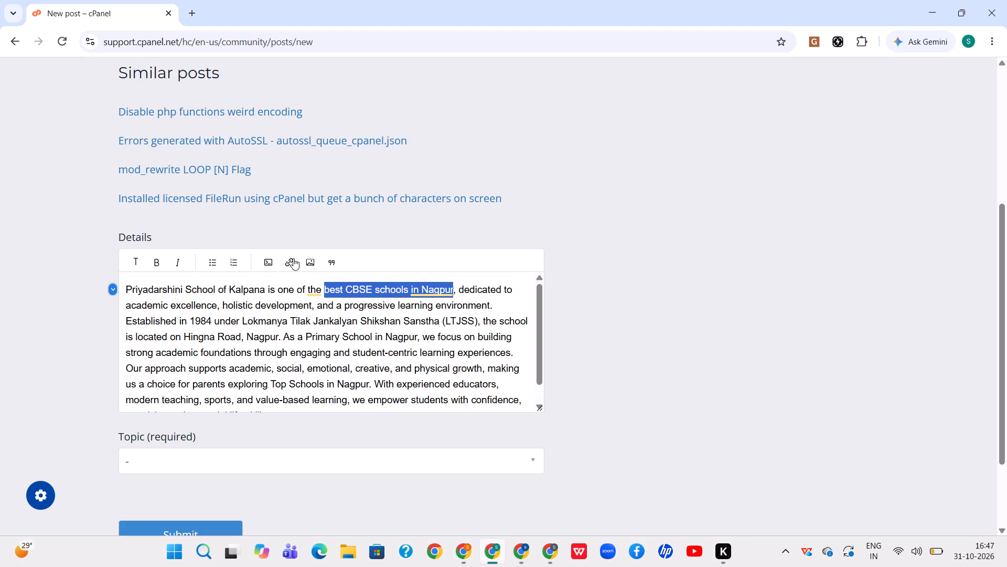
click(284, 259)
key(ctrl+v)
key(Return)
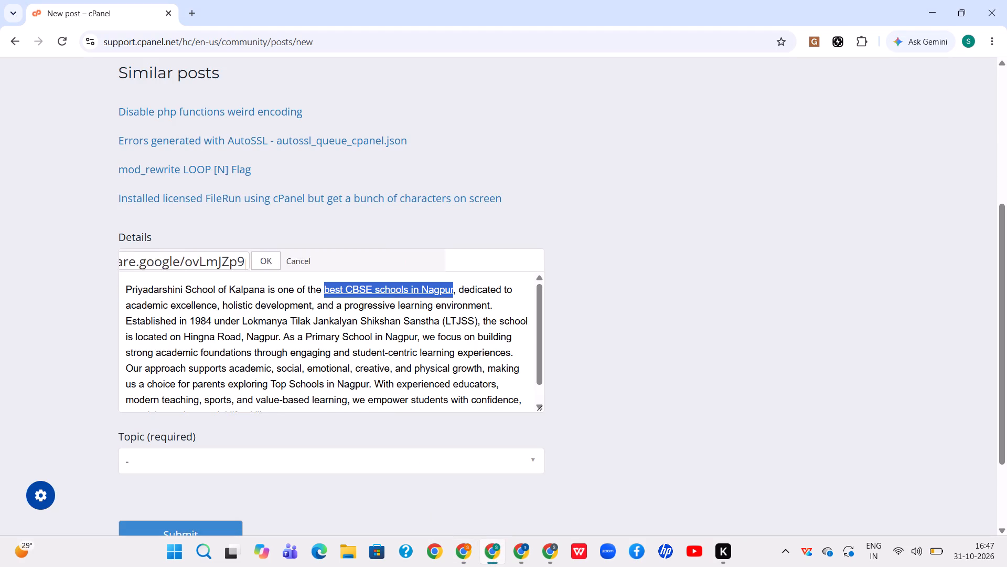
scroll(407, 365, down, 2)
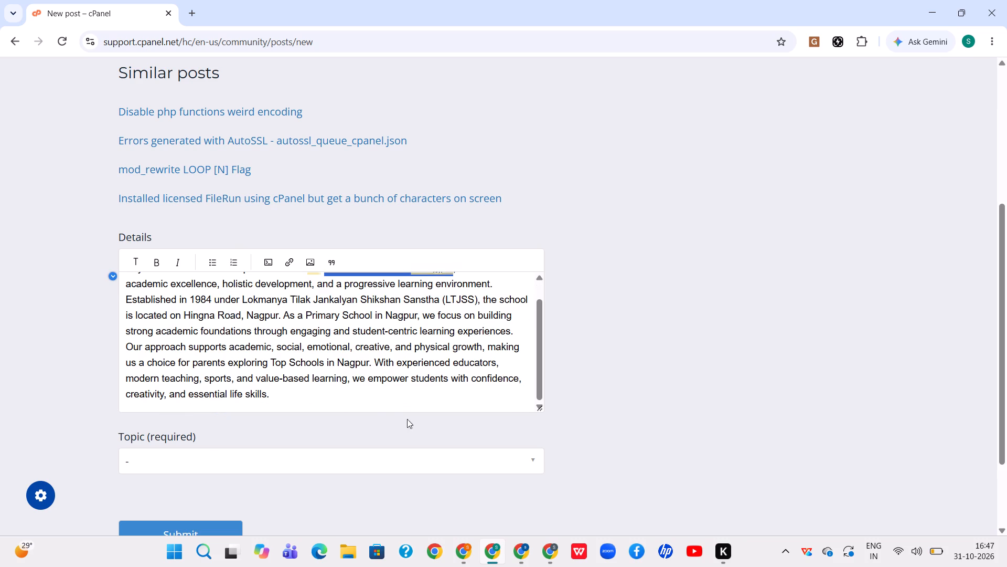
click(370, 394)
scroll(370, 394, up, 3)
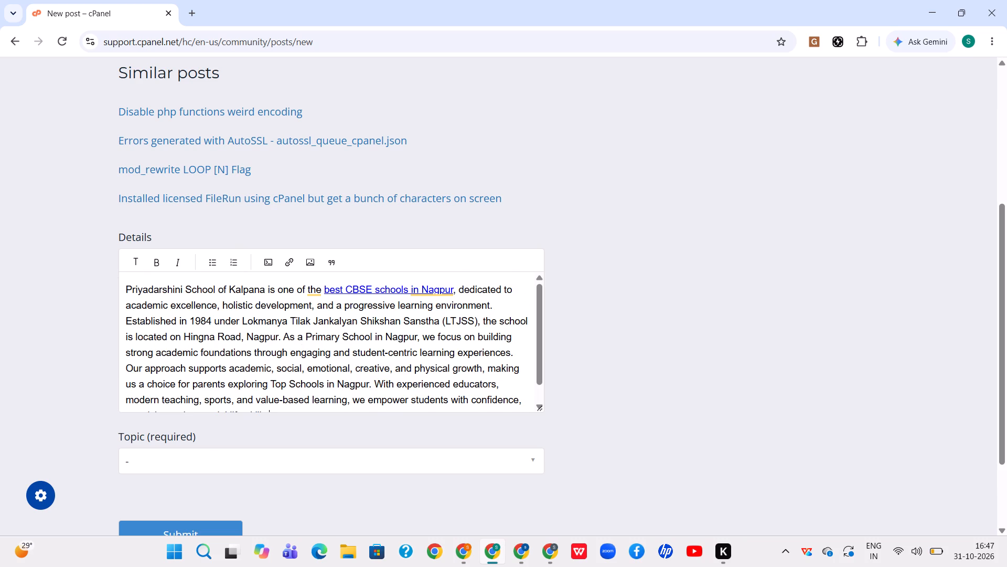
Add the selected address-to-phone lines from the business profile as a new paragraph below the description in Details.
scroll(345, 374, down, 4)
key(Return)
key(Return)
key(BackSpace)
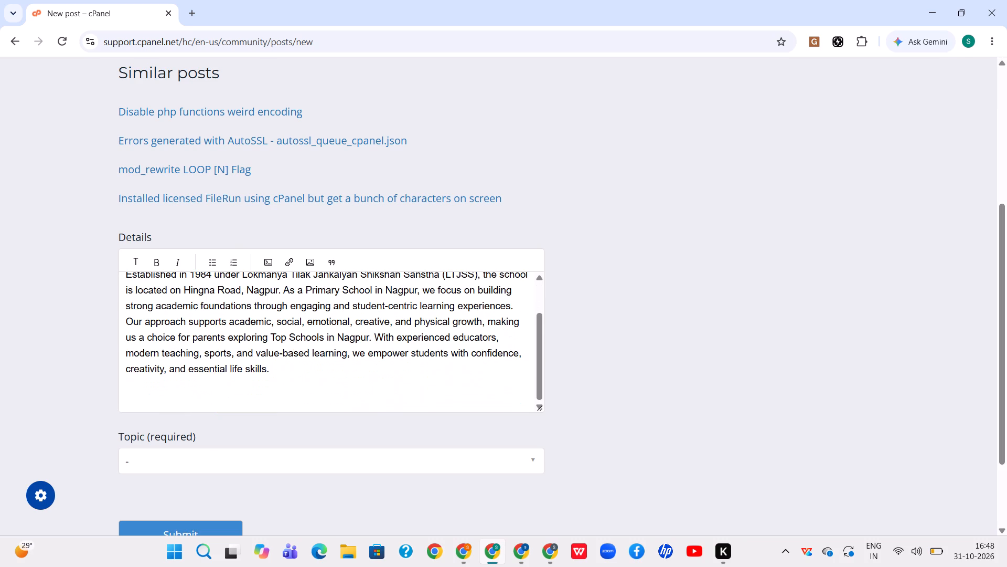
click(467, 551)
key(ctrl+c)
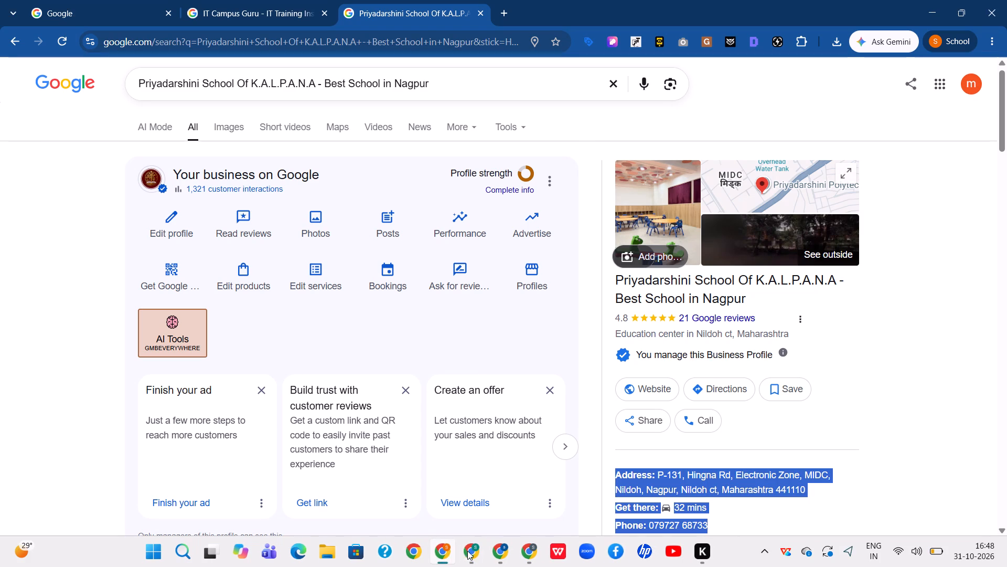
click(515, 343)
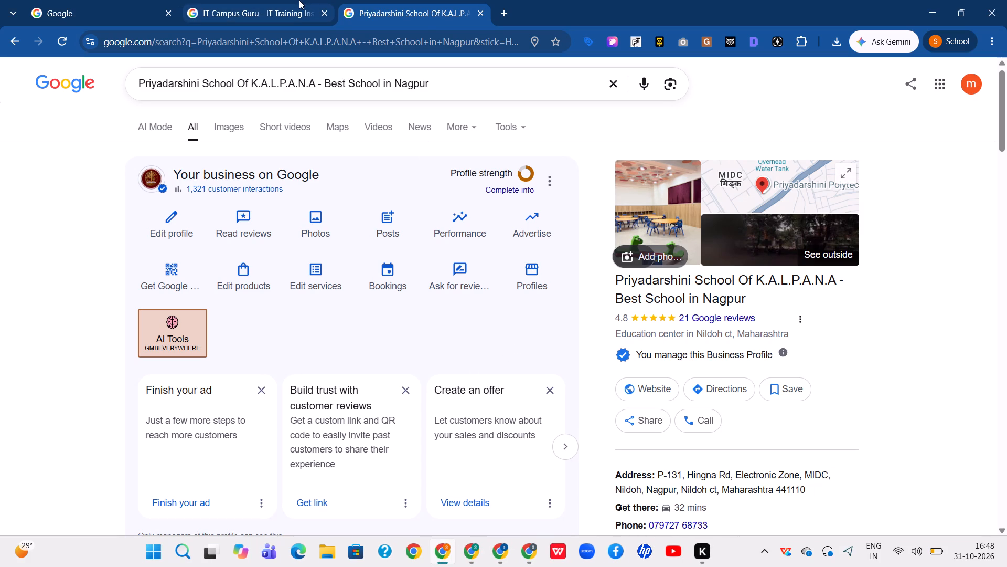
click(299, 0)
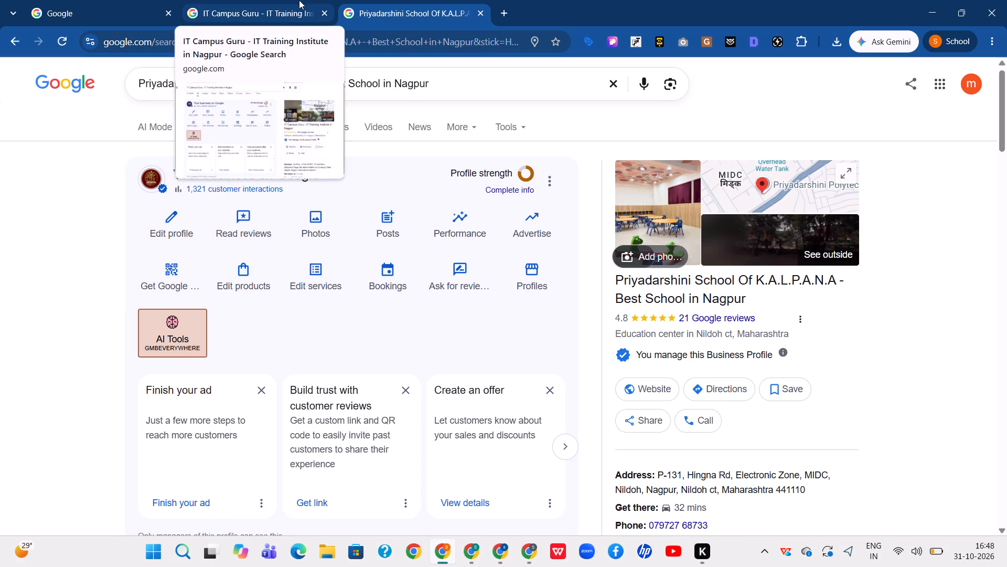
click(462, 554)
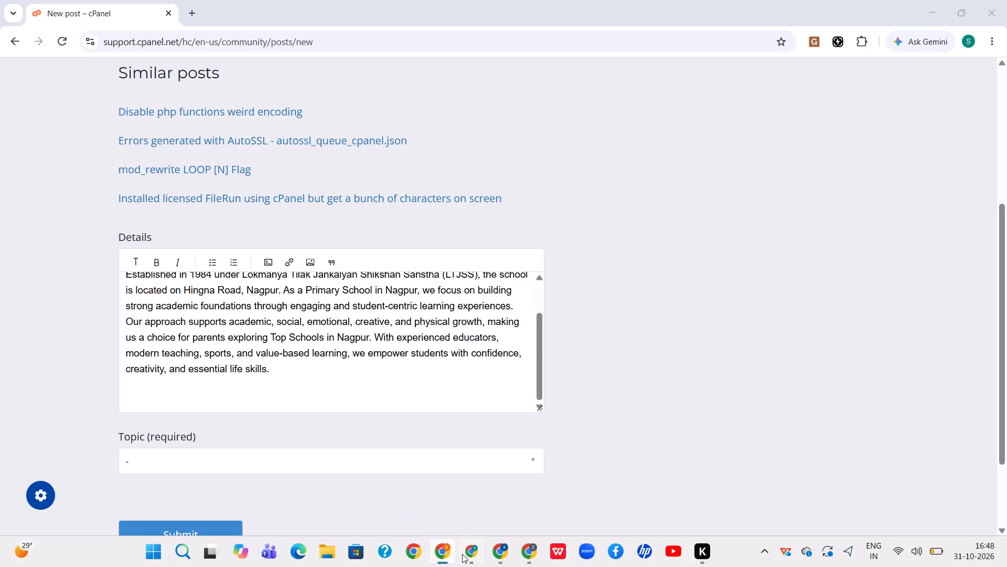
key(ctrl+v)
key(BackSpace)
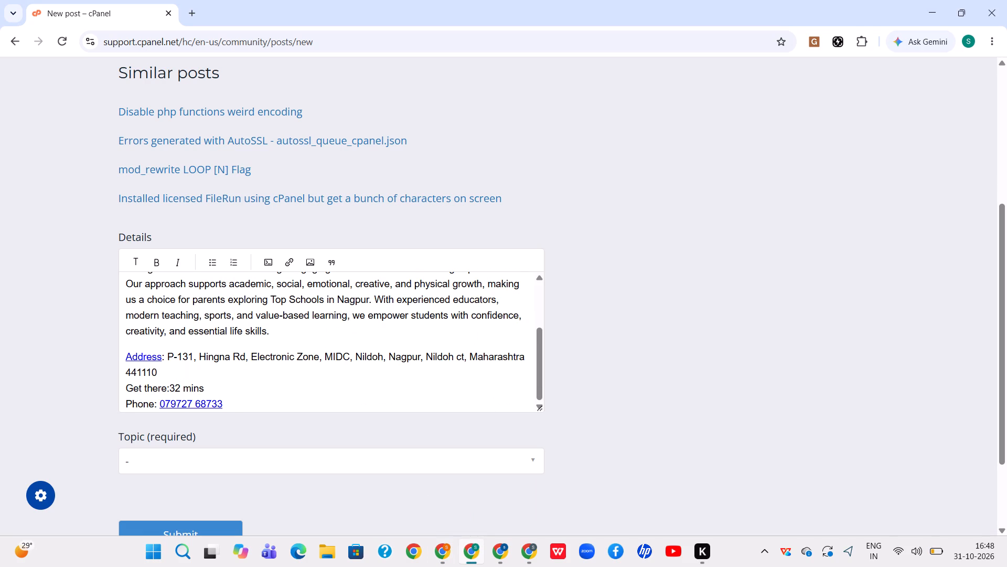
Delete the "Get there" travel-time line from the contact lines in Details and check over the text.
triple_click(175, 387)
click(175, 387)
key(BackSpace)
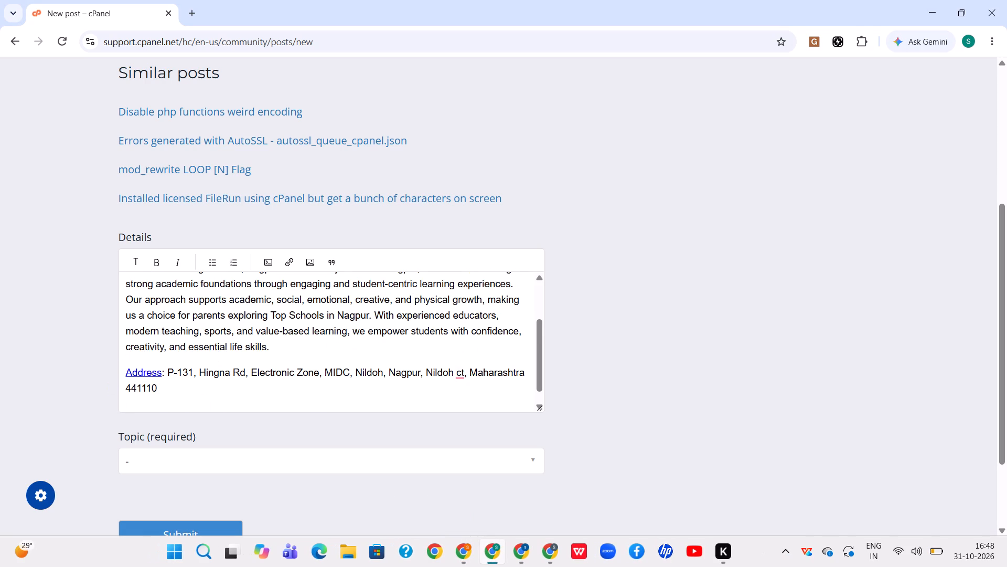
scroll(175, 387, down, 1)
scroll(175, 387, up, 7)
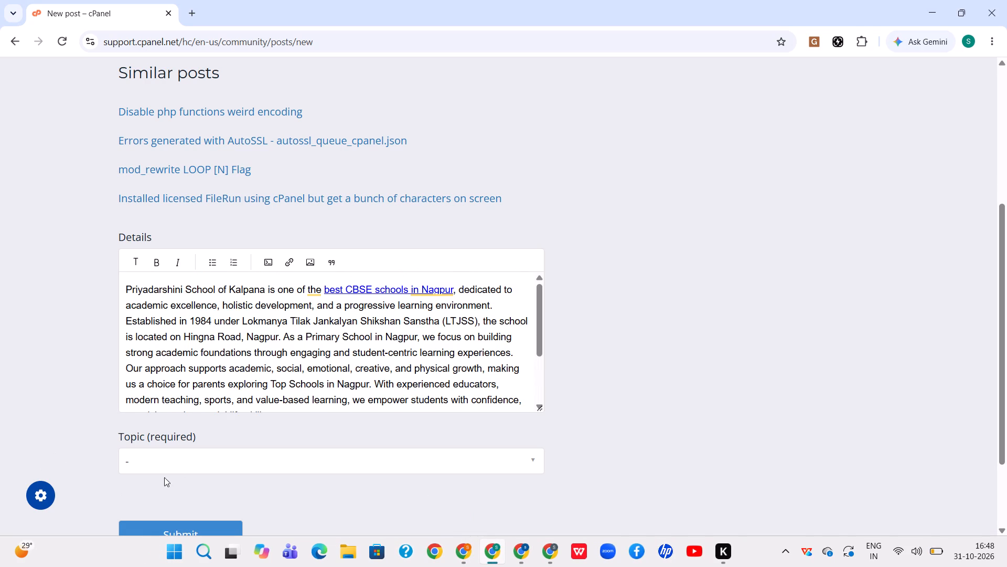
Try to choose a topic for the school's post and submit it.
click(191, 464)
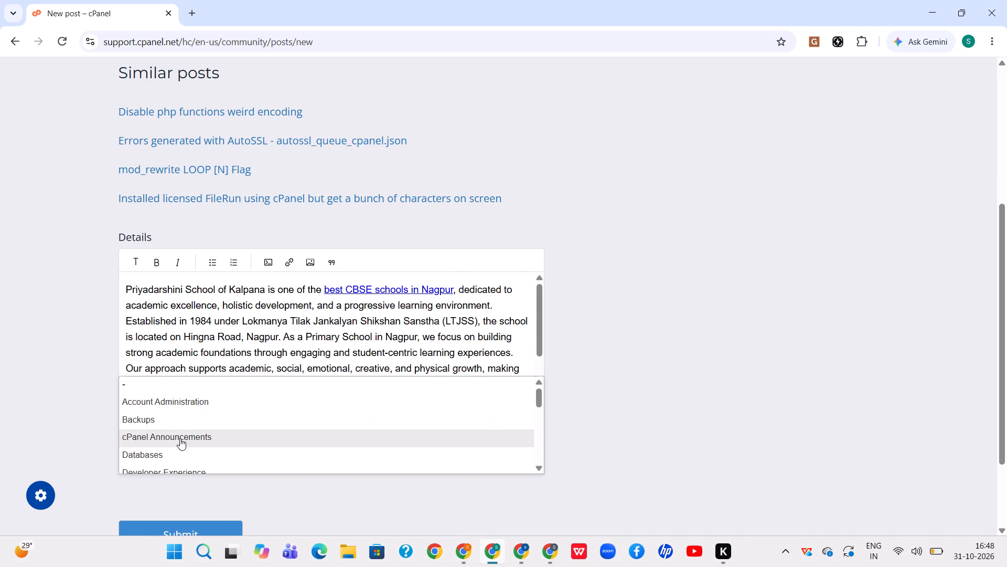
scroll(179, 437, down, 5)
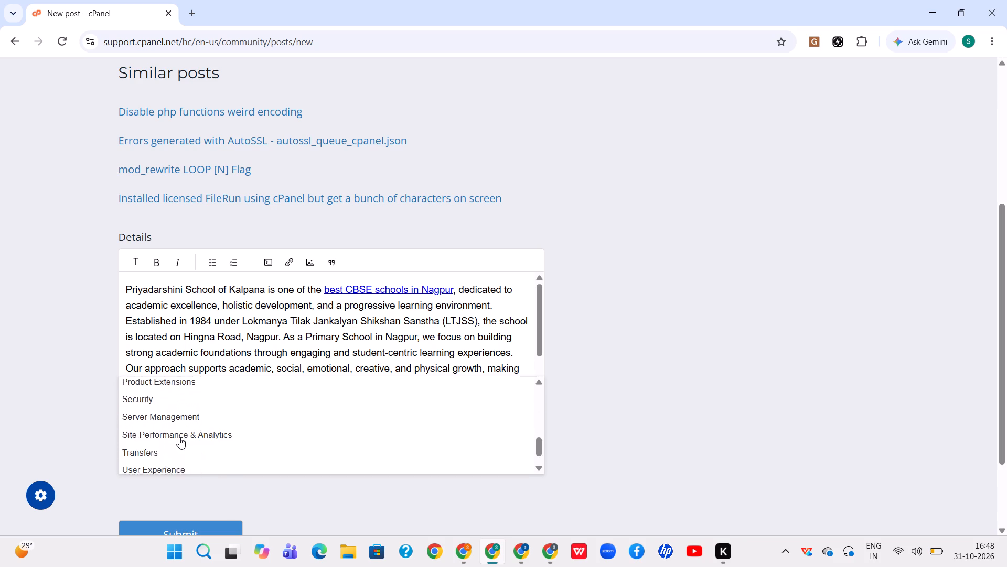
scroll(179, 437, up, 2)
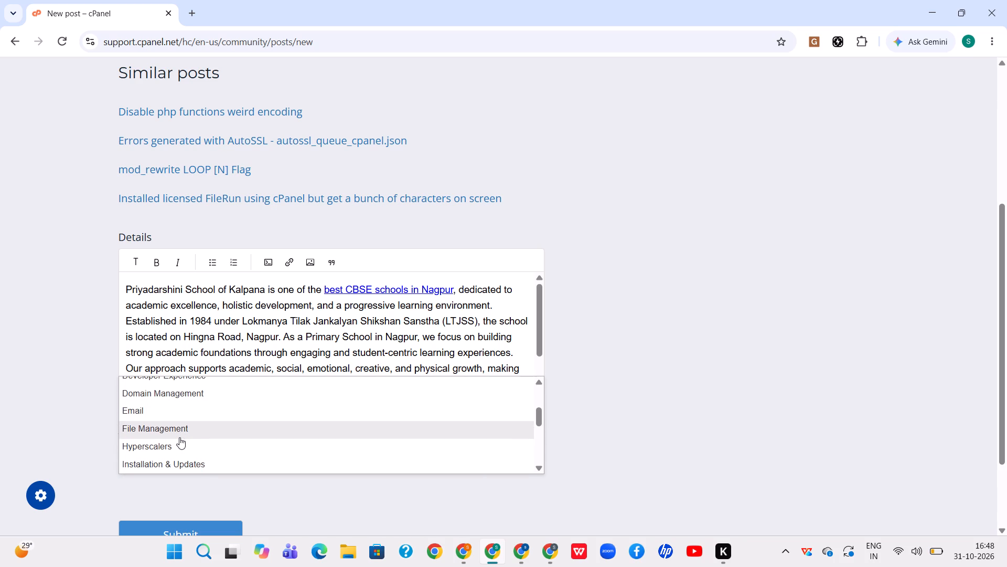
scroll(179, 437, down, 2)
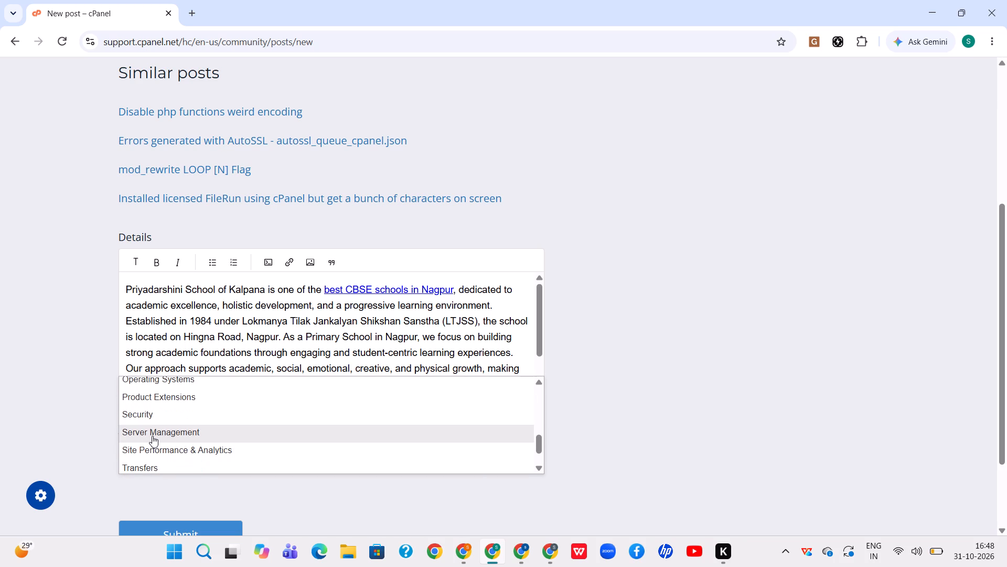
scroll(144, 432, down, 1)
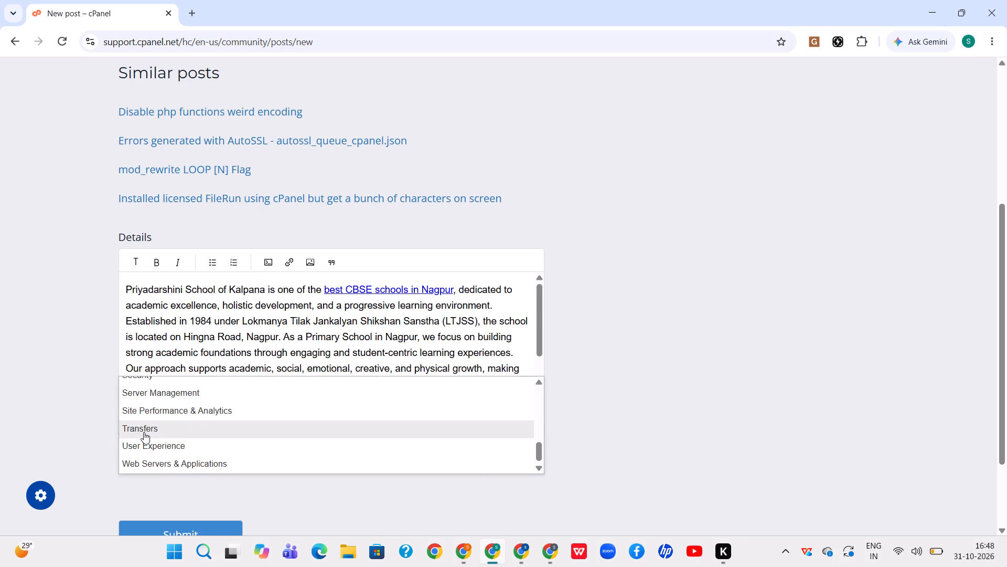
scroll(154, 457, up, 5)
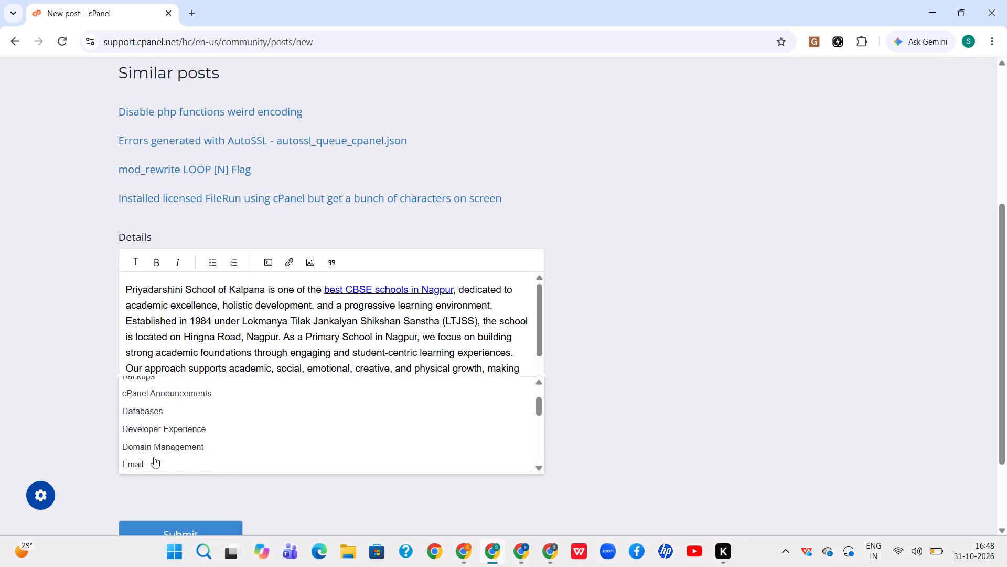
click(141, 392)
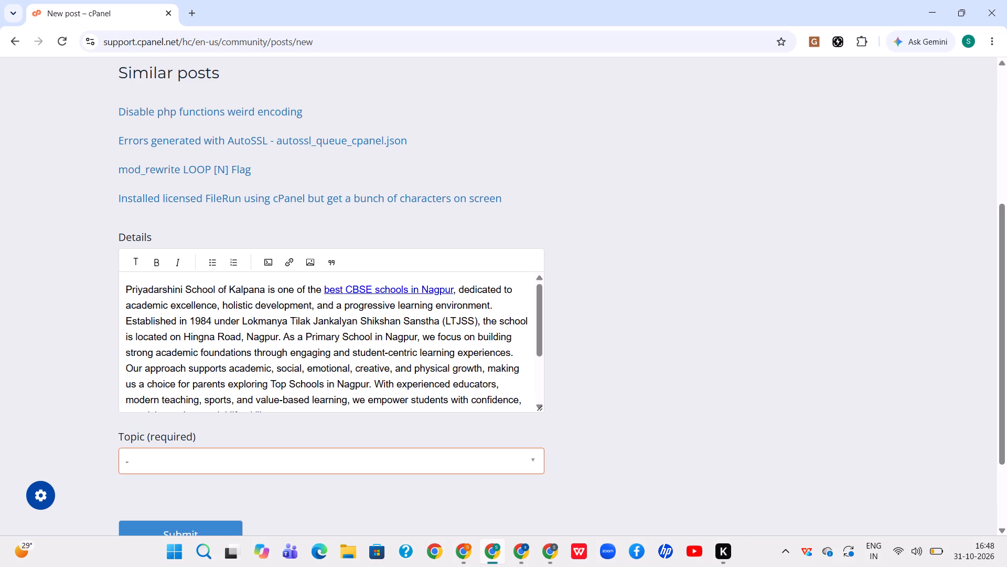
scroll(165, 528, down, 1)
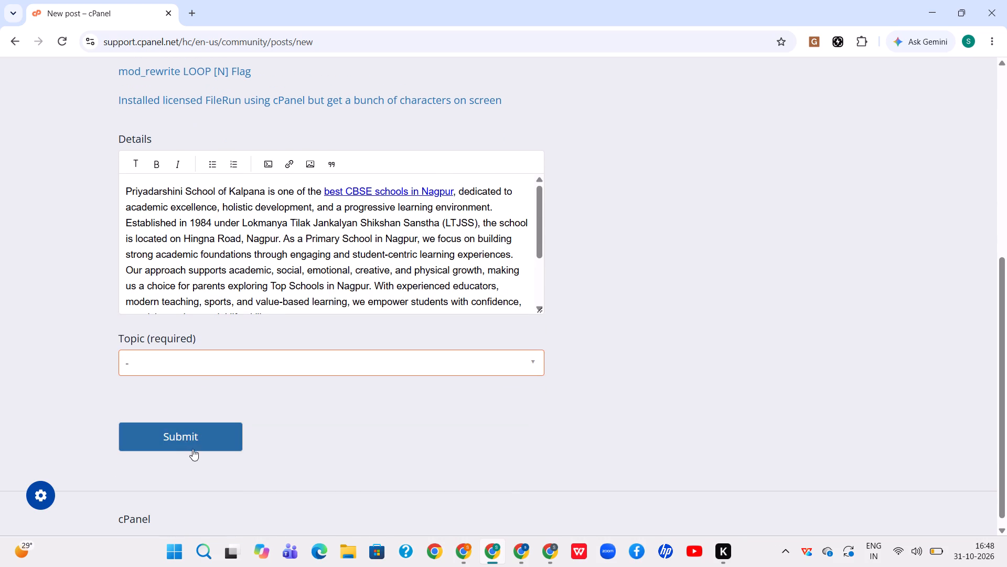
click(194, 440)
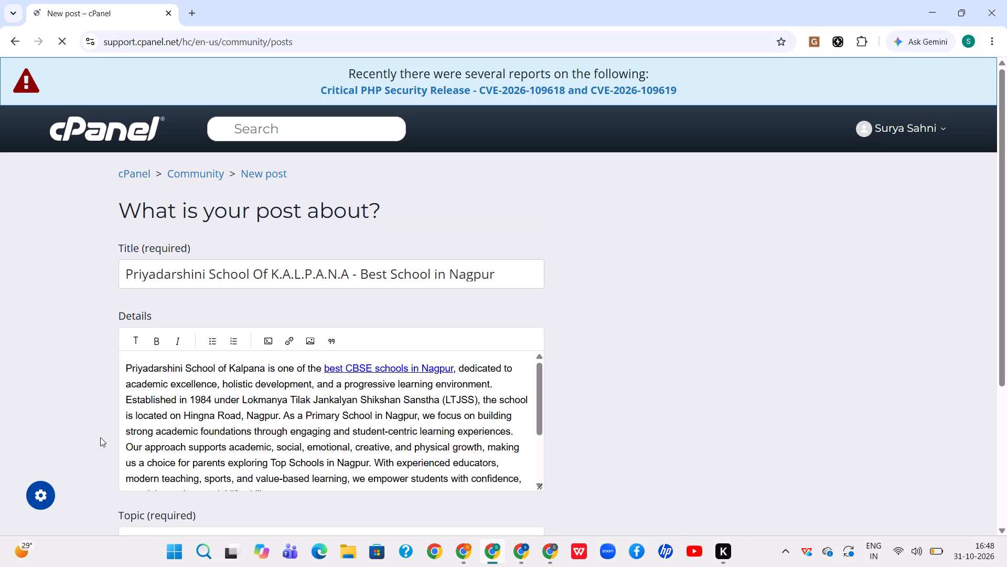
Set the post's topic to Miscellaneous and submit the post.
scroll(100, 437, down, 2)
click(184, 339)
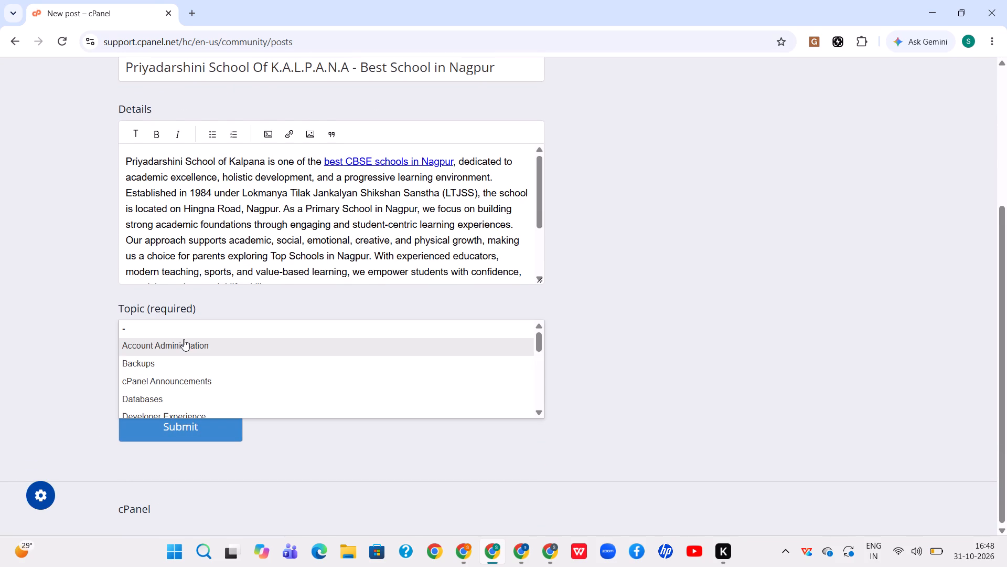
scroll(184, 339, down, 1)
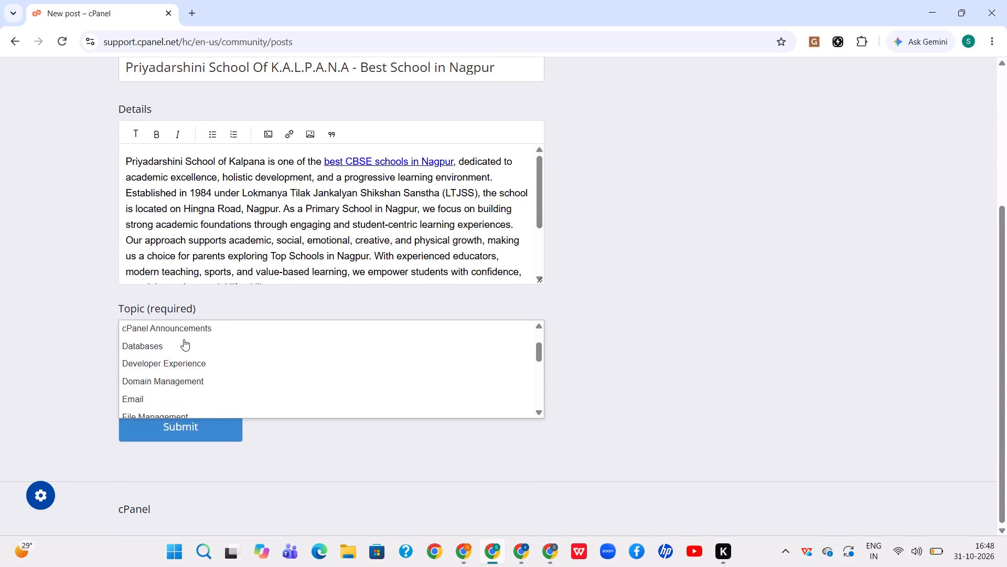
scroll(184, 339, down, 1)
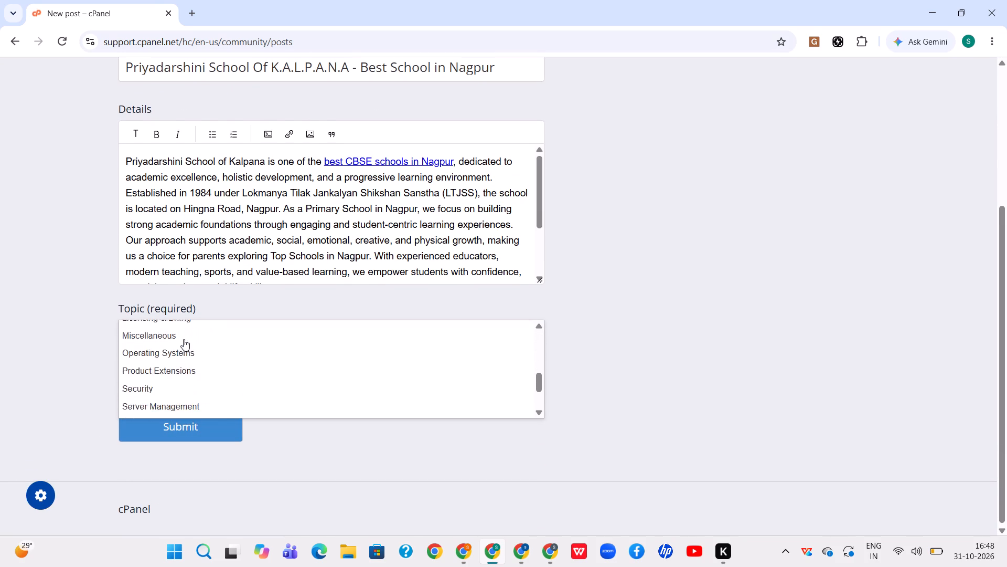
scroll(184, 339, down, 2)
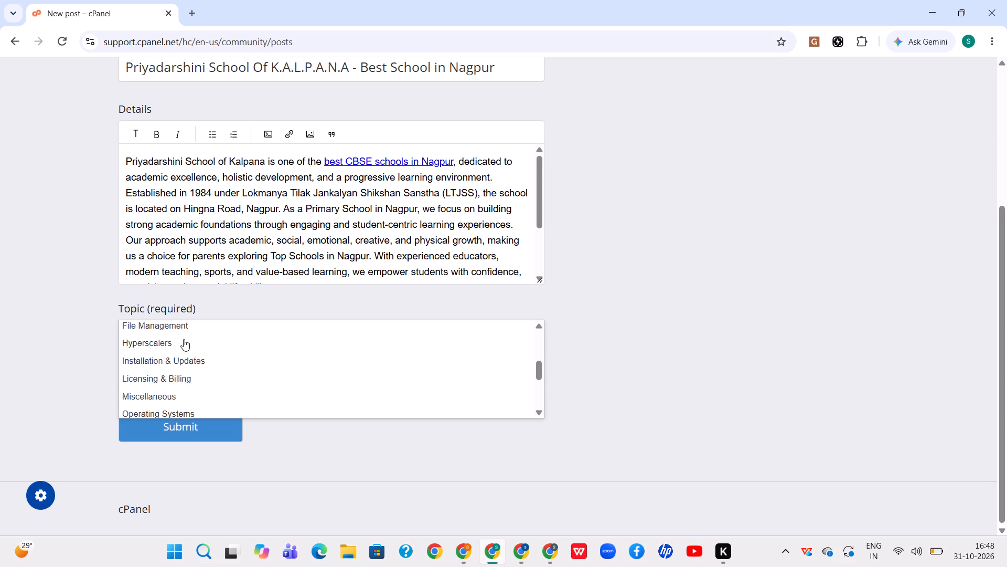
scroll(184, 339, down, 2)
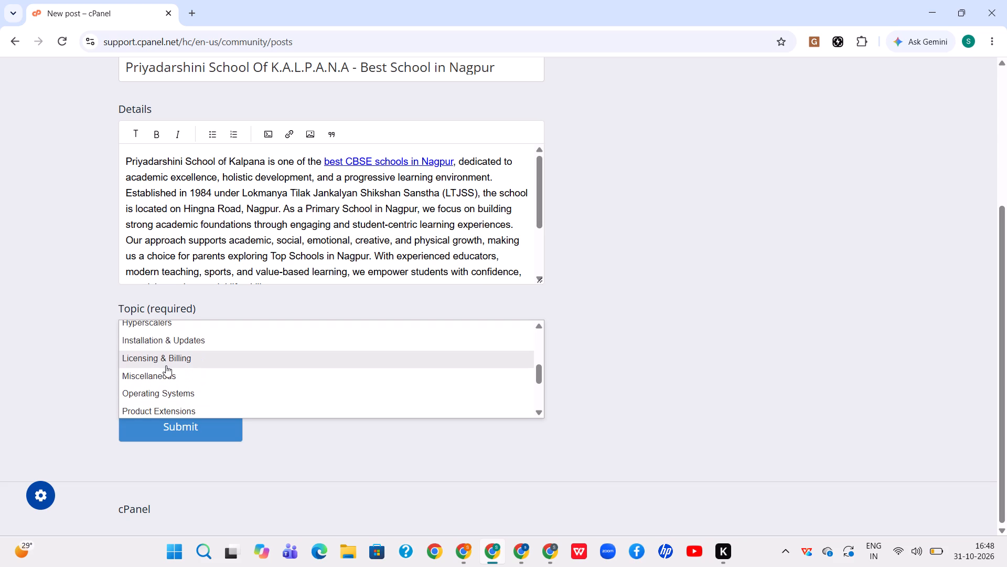
click(162, 380)
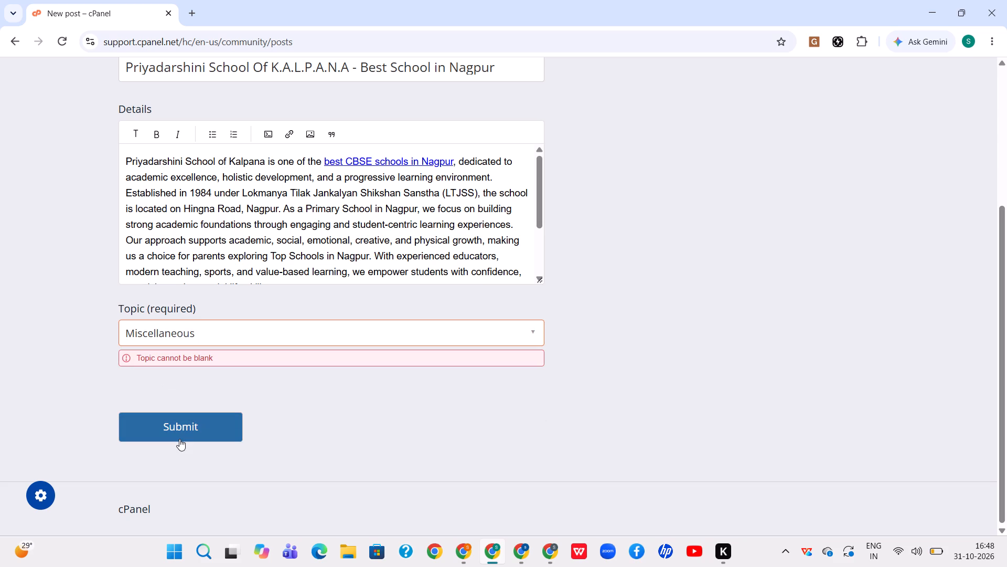
click(179, 439)
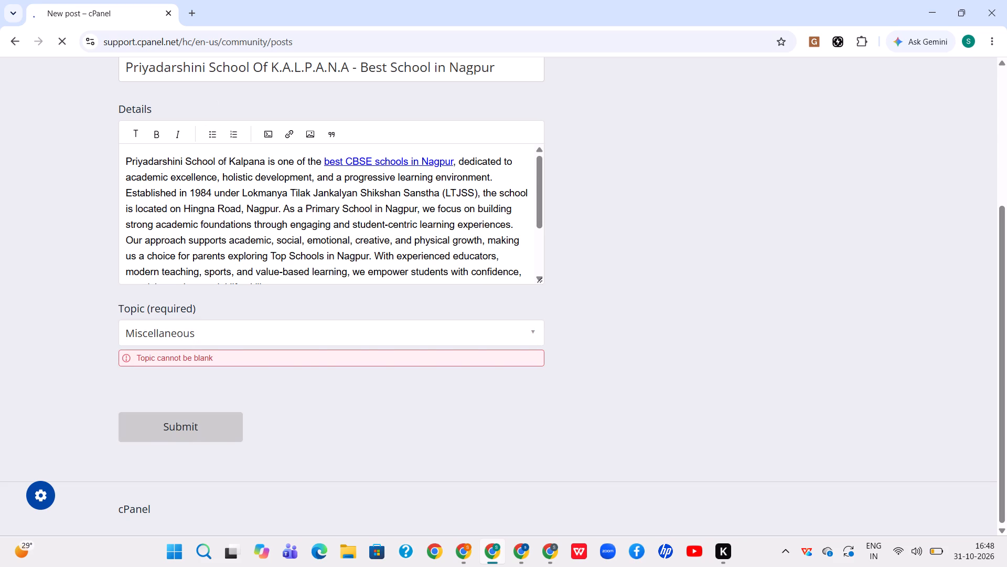
Copy the submitted post's web address and paste it into cell D3662 of the Surya sheet in Mds backlinks.
click(234, 47)
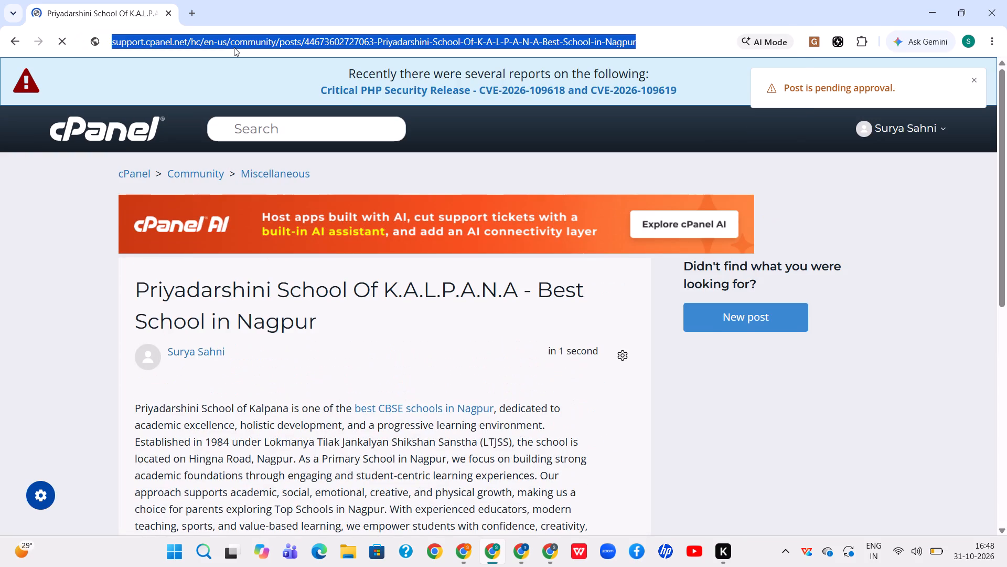
key(ctrl+c)
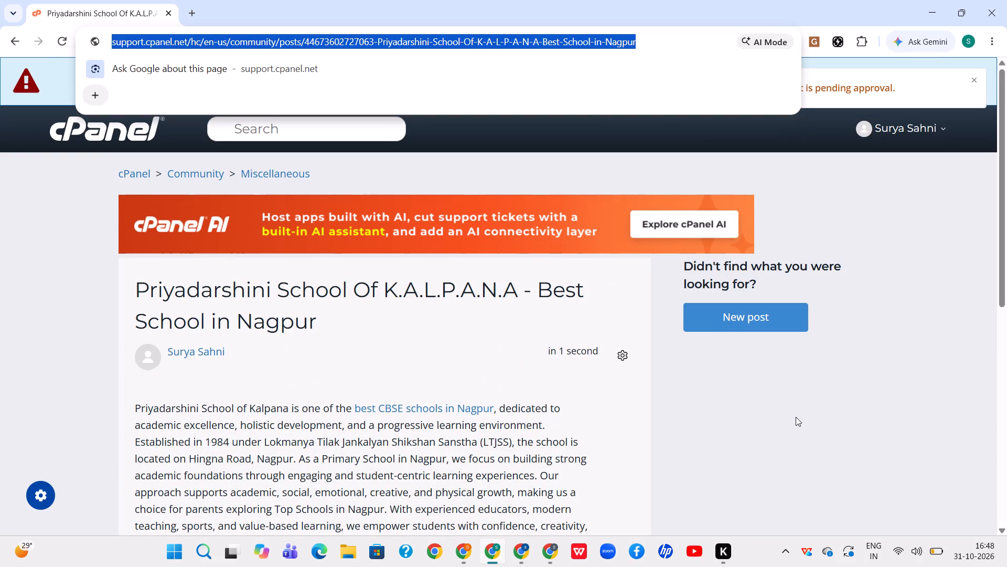
click(796, 417)
drag(515, 549, 512, 547)
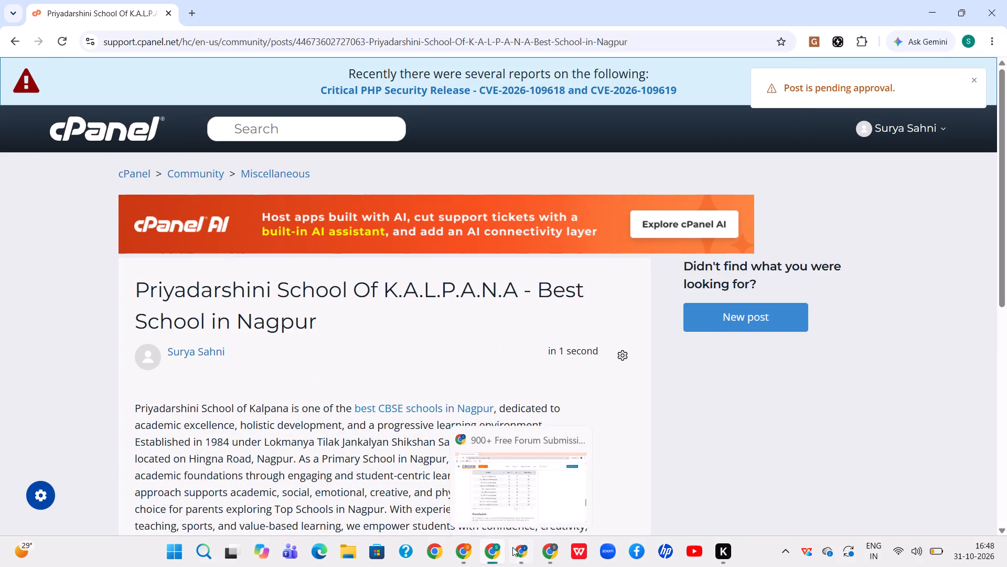
drag(512, 547, 473, 524)
click(552, 559)
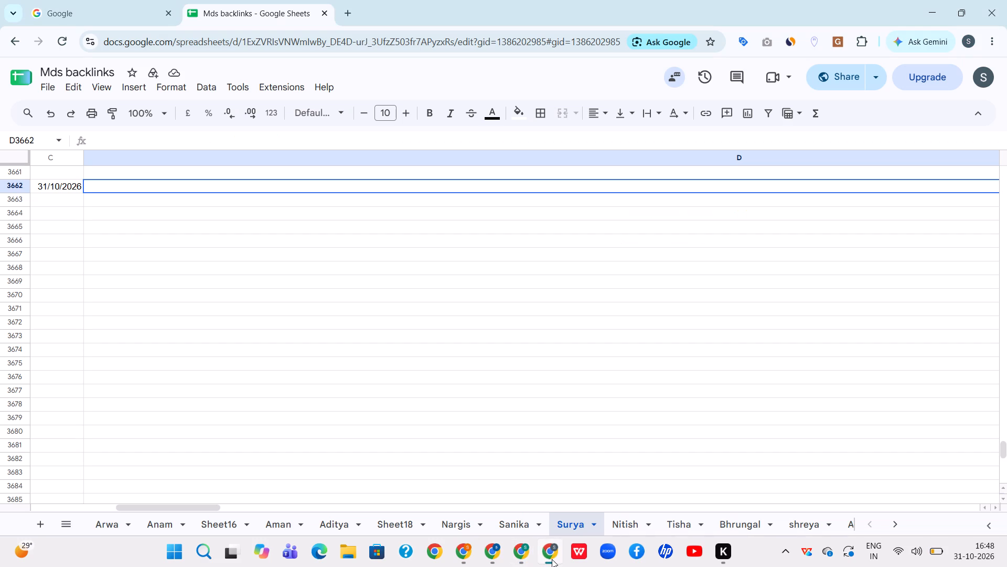
key(ctrl+v)
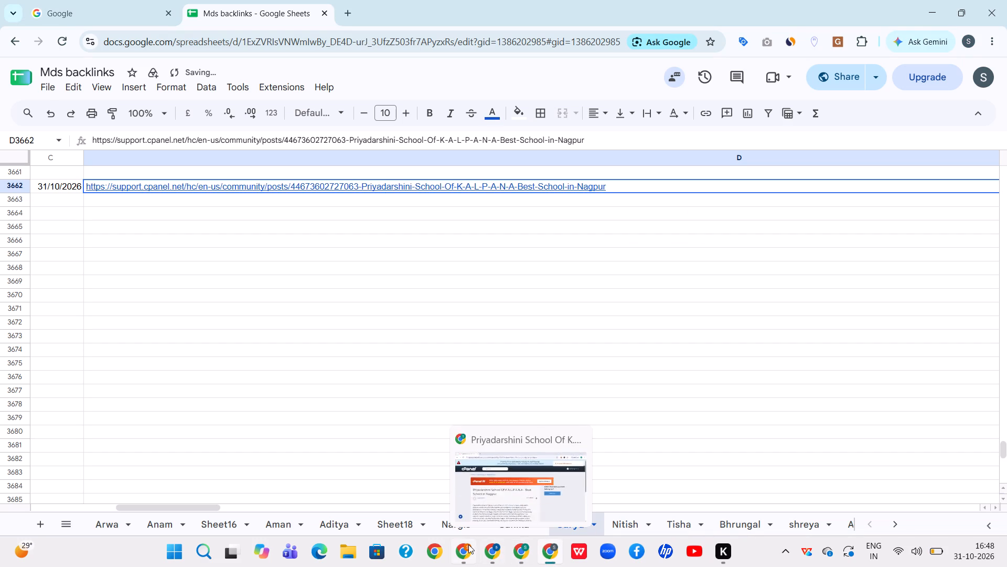
Switch to the window with the forum submission sites list and open Ahrefs' Website Authority Checker in a new tab.
click(490, 554)
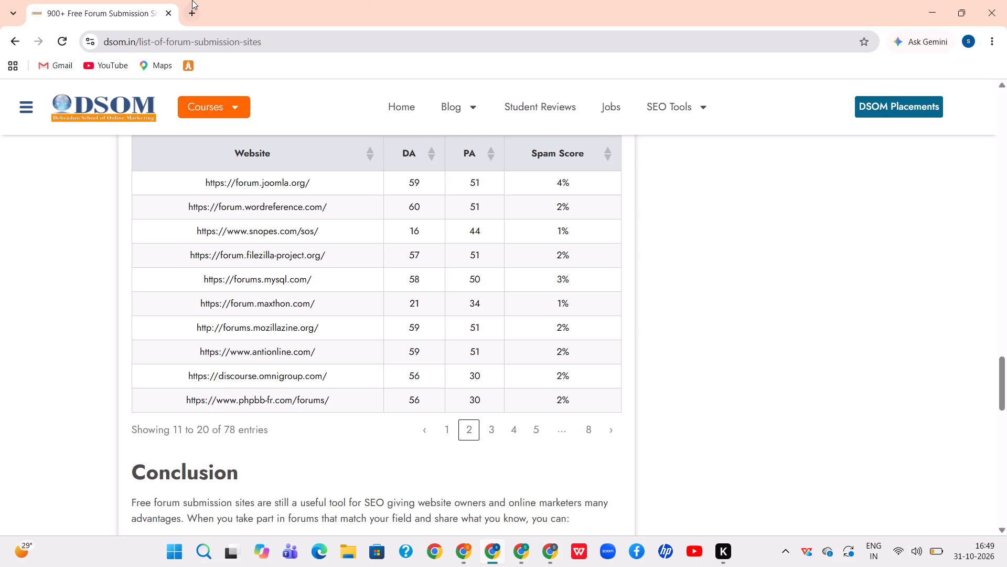
click(194, 1)
text(ahr)
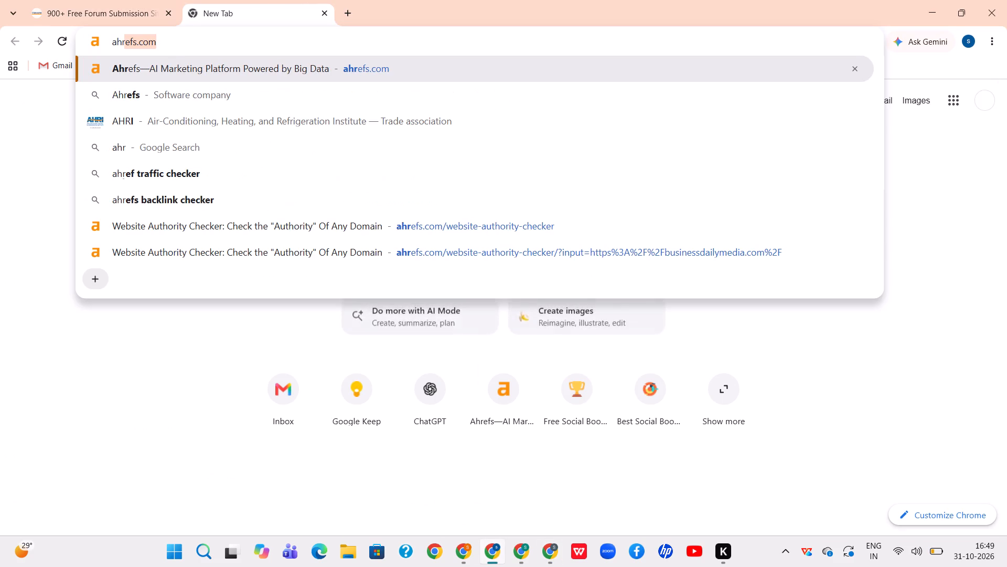
key(Return)
scroll(315, 248, down, 5)
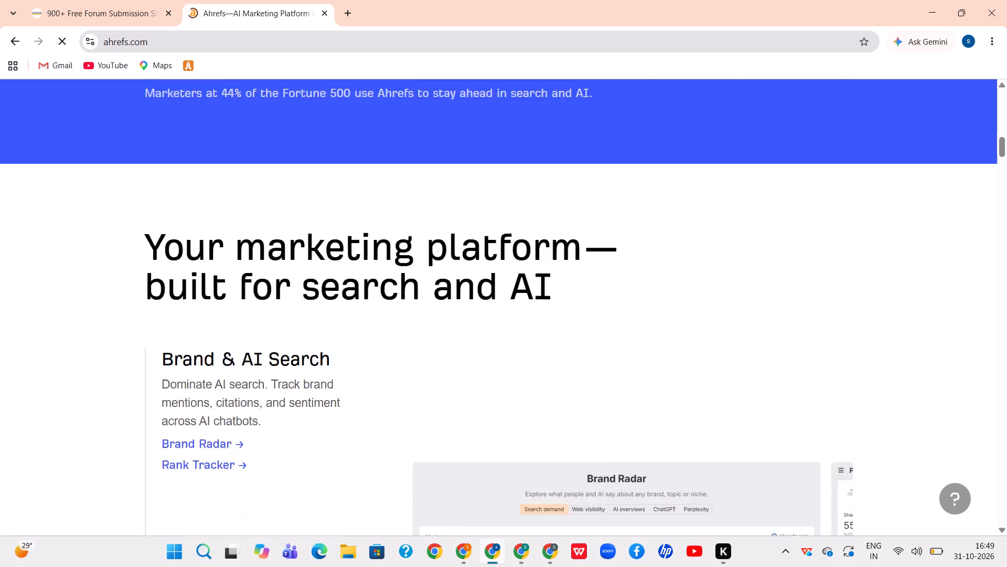
scroll(315, 248, down, 13)
scroll(315, 248, down, 12)
scroll(315, 248, down, 12)
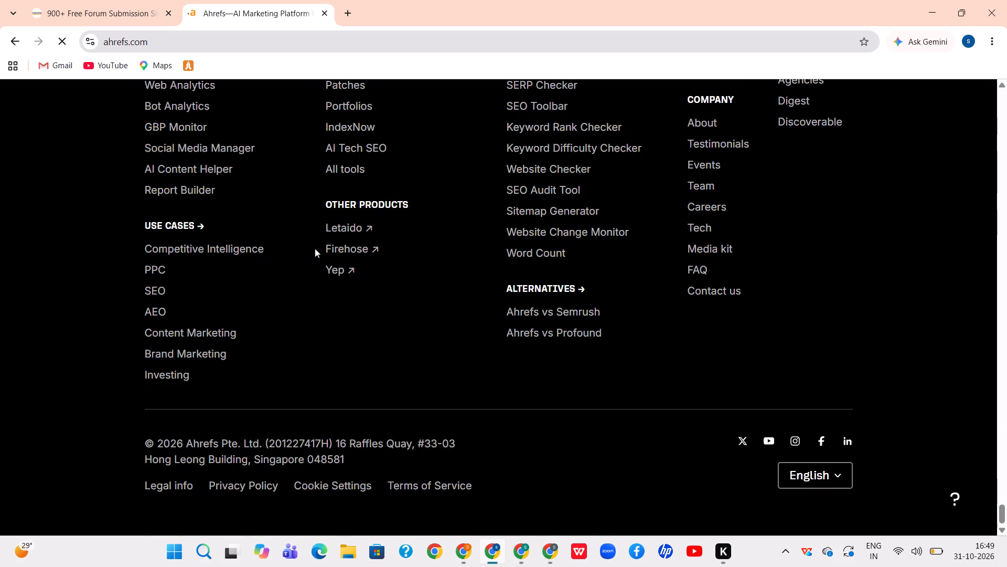
scroll(315, 248, up, 3)
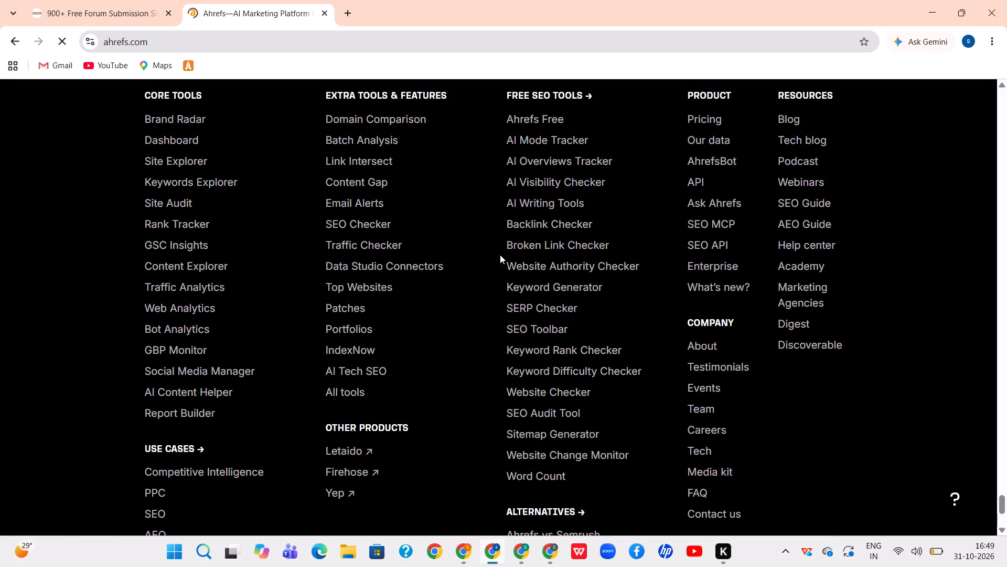
scroll(500, 255, up, 1)
click(522, 283)
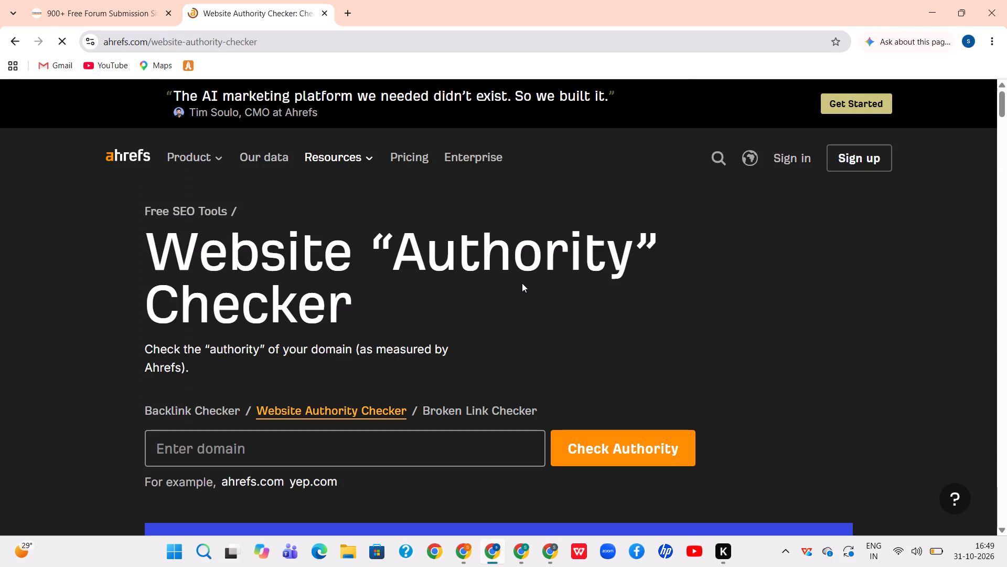
Check the authority of the copied cPanel post link and close the result.
key(ctrl+v)
click(412, 463)
key(ctrl+v)
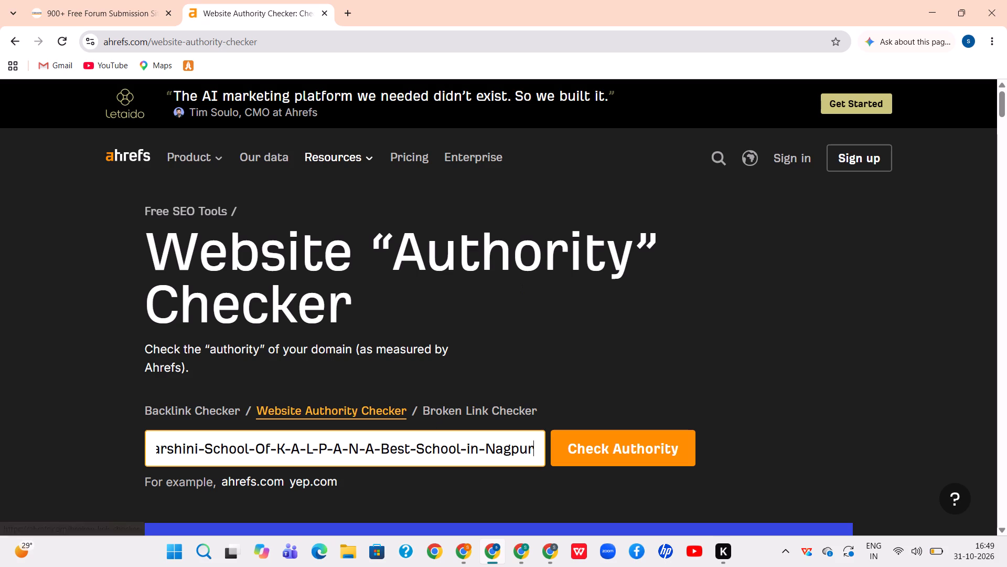
key(Return)
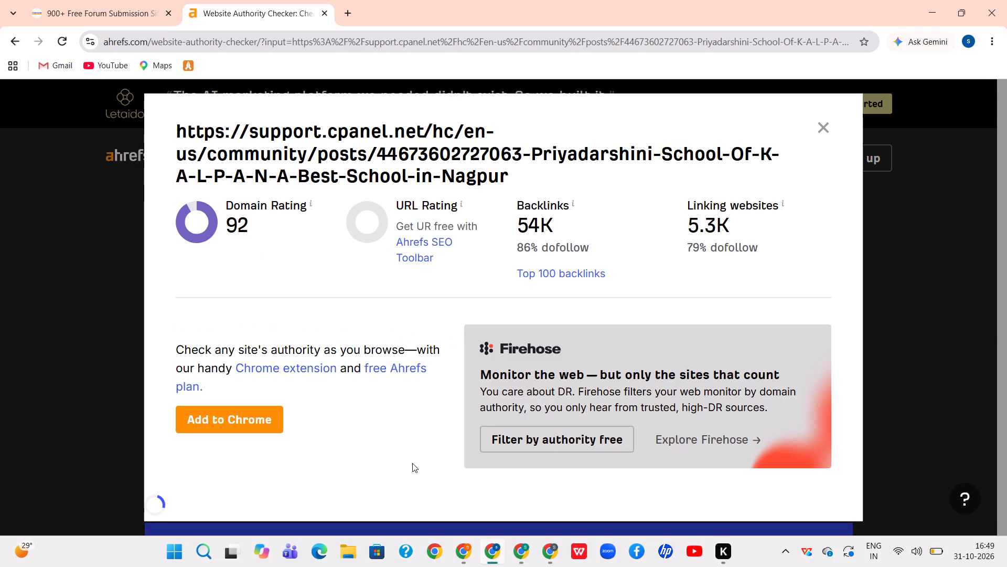
key(Escape)
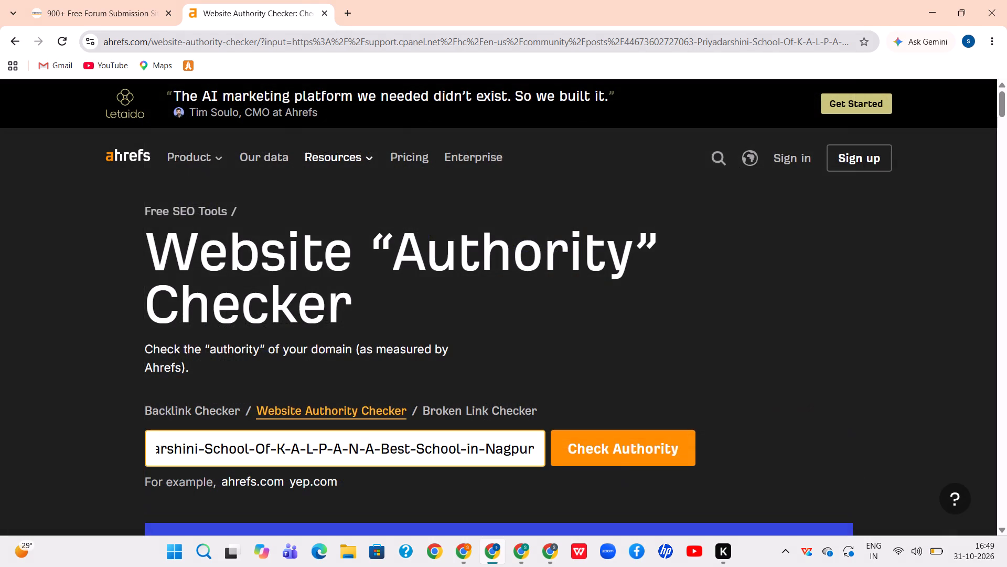
Open a new browser tab beside the Website Authority Checker.
click(352, 6)
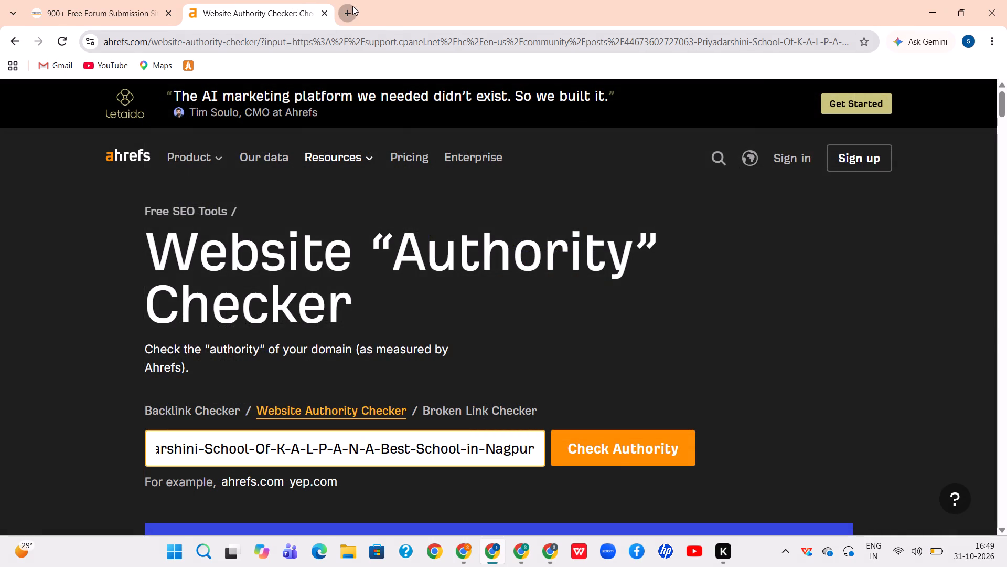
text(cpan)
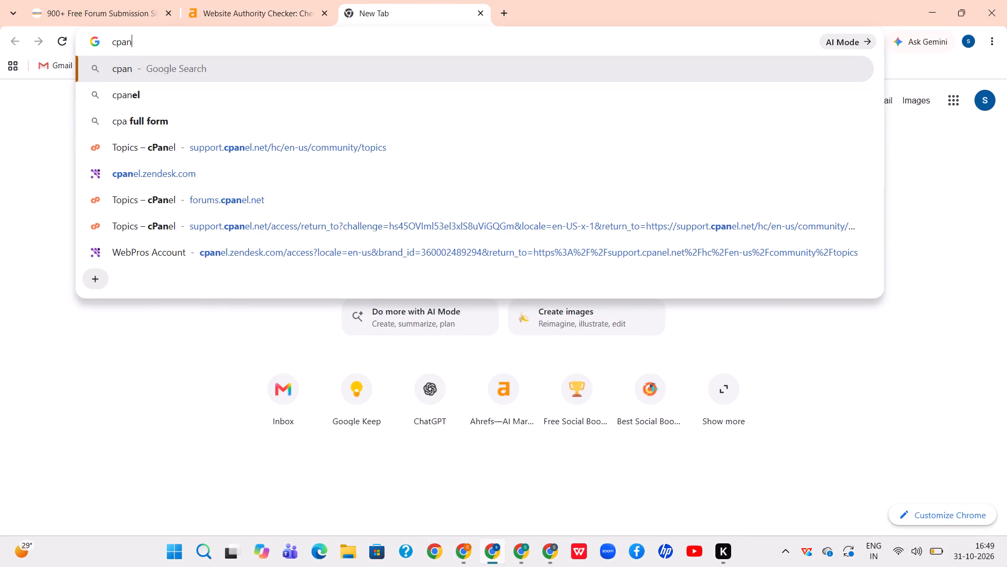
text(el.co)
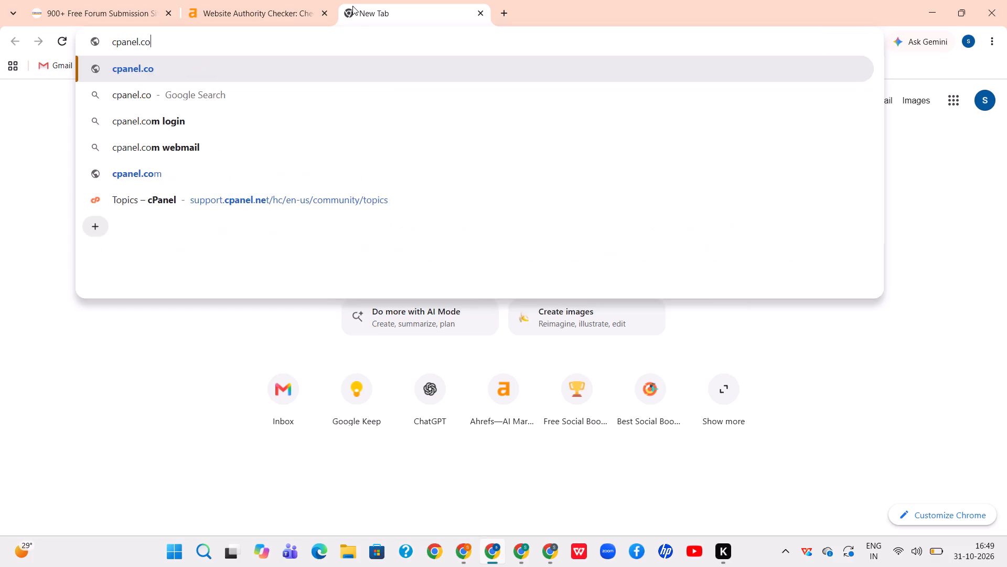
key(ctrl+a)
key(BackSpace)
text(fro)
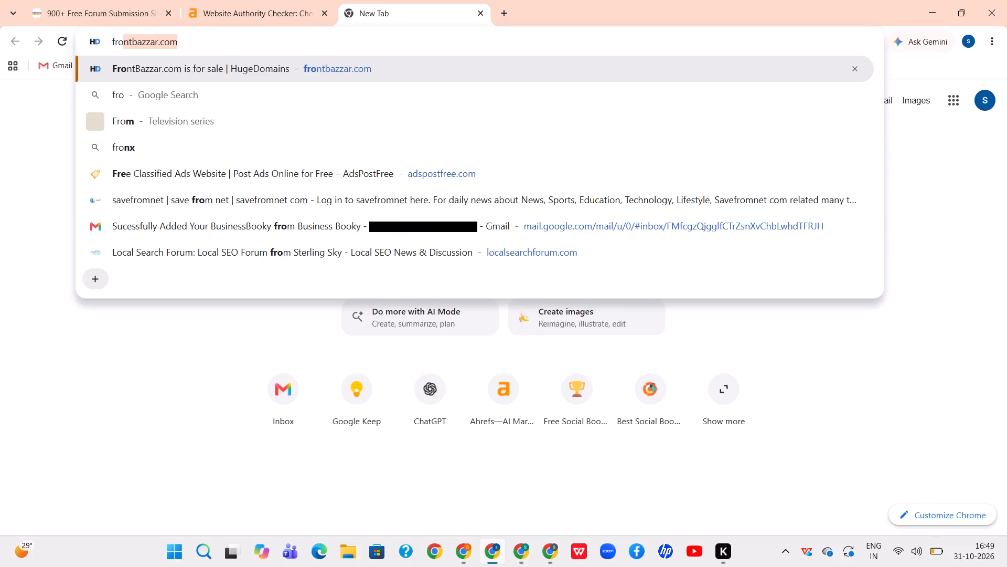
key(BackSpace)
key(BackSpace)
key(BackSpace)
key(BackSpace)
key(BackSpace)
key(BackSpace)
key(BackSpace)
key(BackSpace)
Open forums.cpanel.net in the new browser tab.
text(forum)
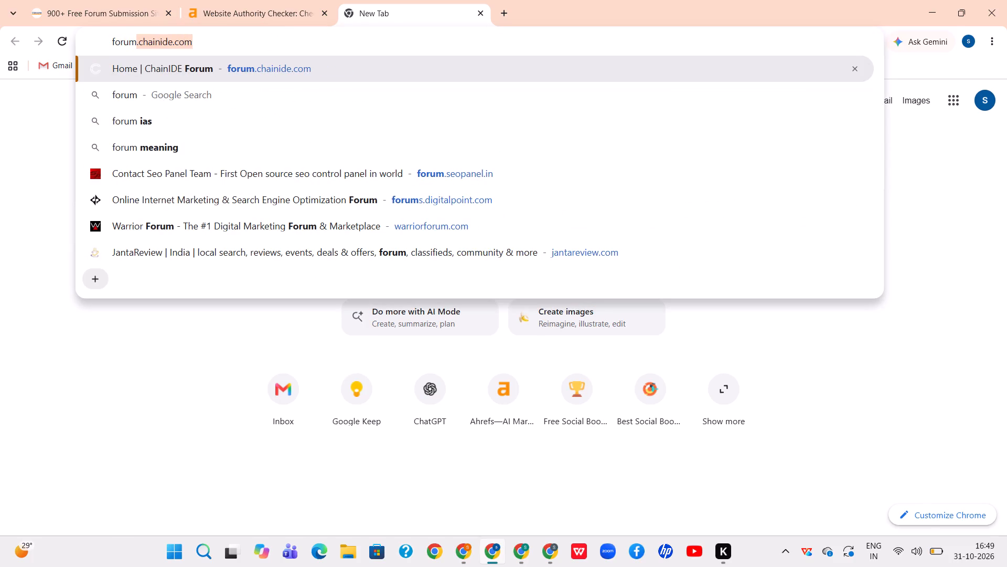
text(.cpane)
key(BackSpace)
key(BackSpace)
key(BackSpace)
key(BackSpace)
key(BackSpace)
key(BackSpace)
key(BackSpace)
key(BackSpace)
key(BackSpace)
key(BackSpace)
key(BackSpace)
key(BackSpace)
key(BackSpace)
key(BackSpace)
key(BackSpace)
key(BackSpace)
key(BackSpace)
text(cpane.c)
key(BackSpace)
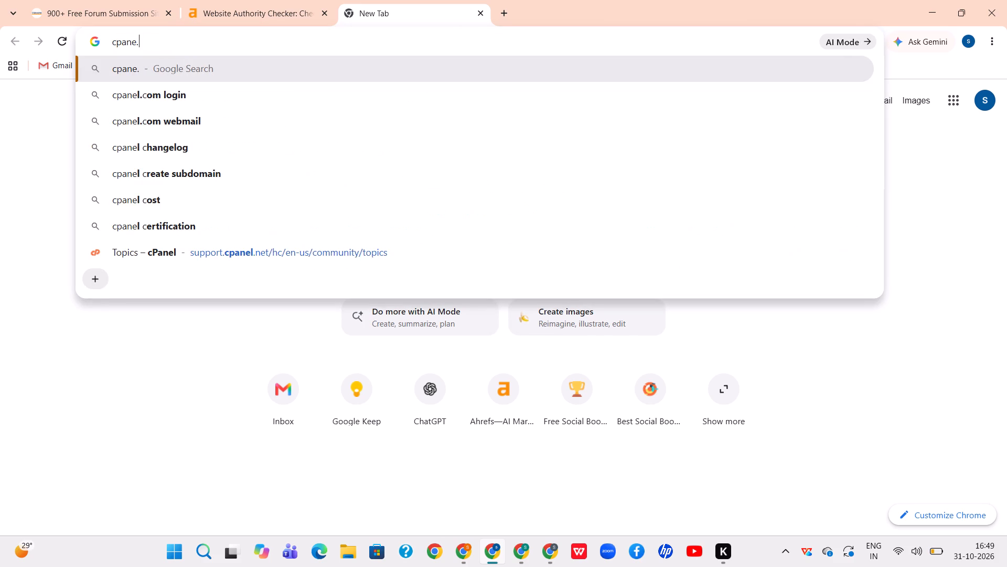
key(BackSpace)
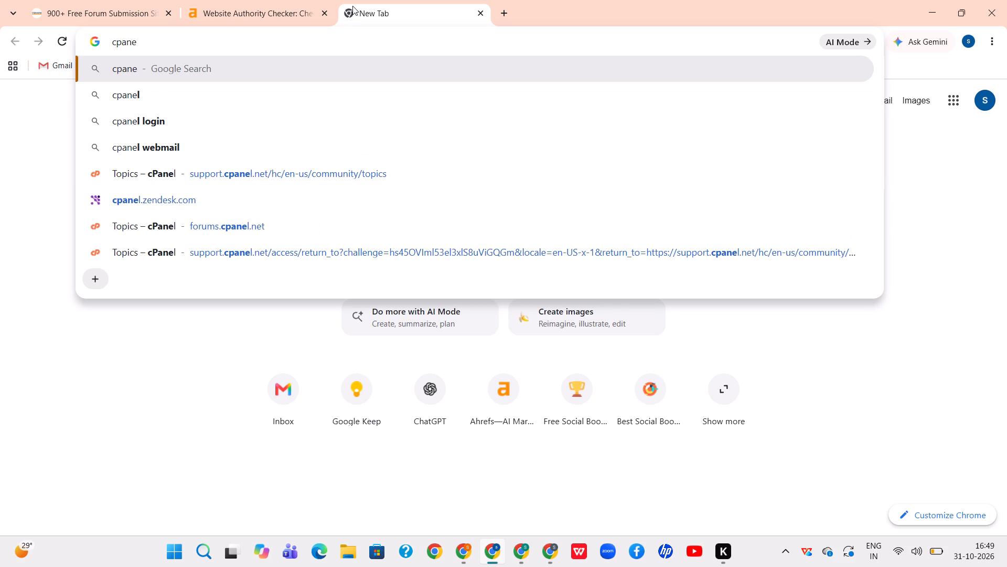
text(l.net)
key(End)
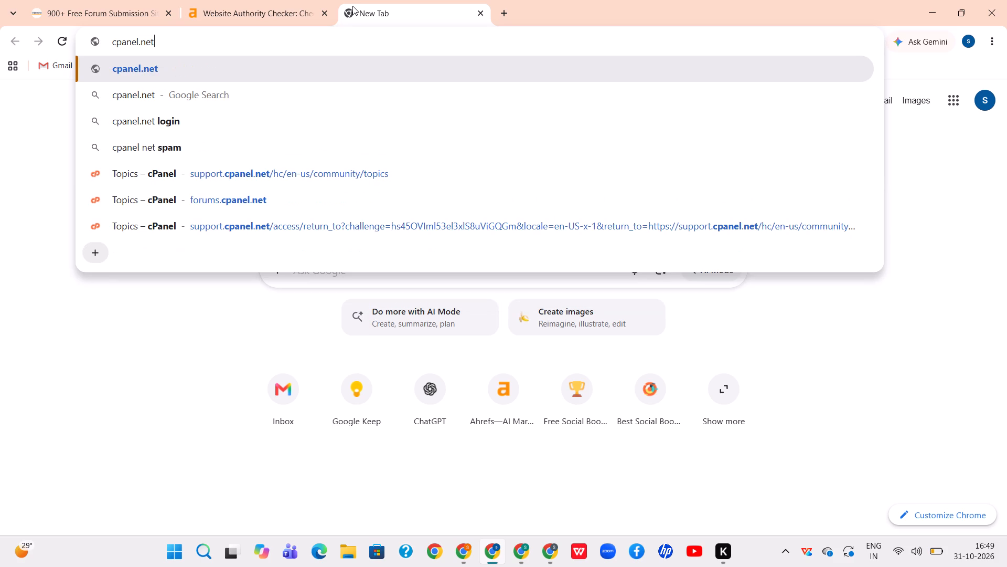
key(Home)
text(forums.)
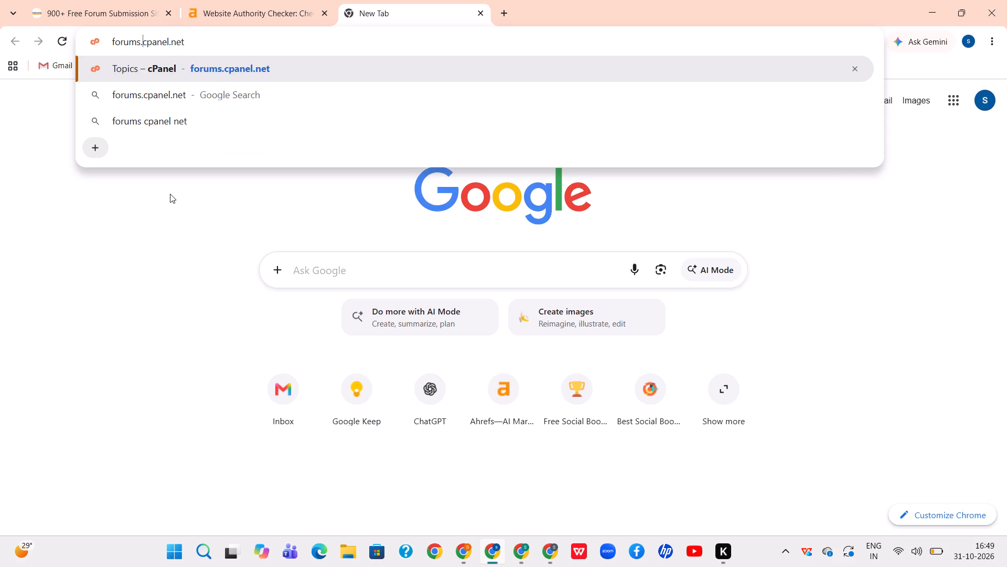
key(Return)
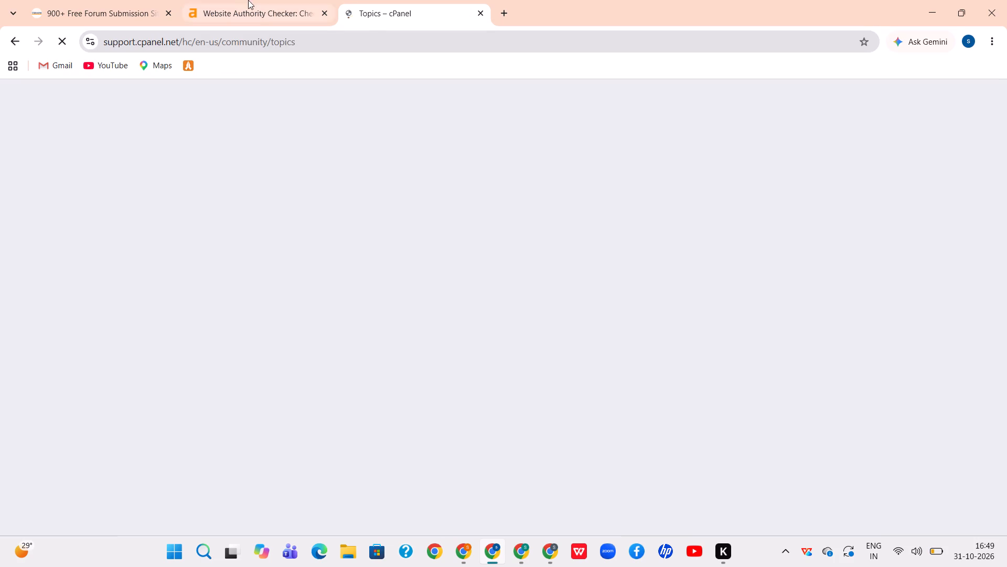
scroll(223, 42, right, 7)
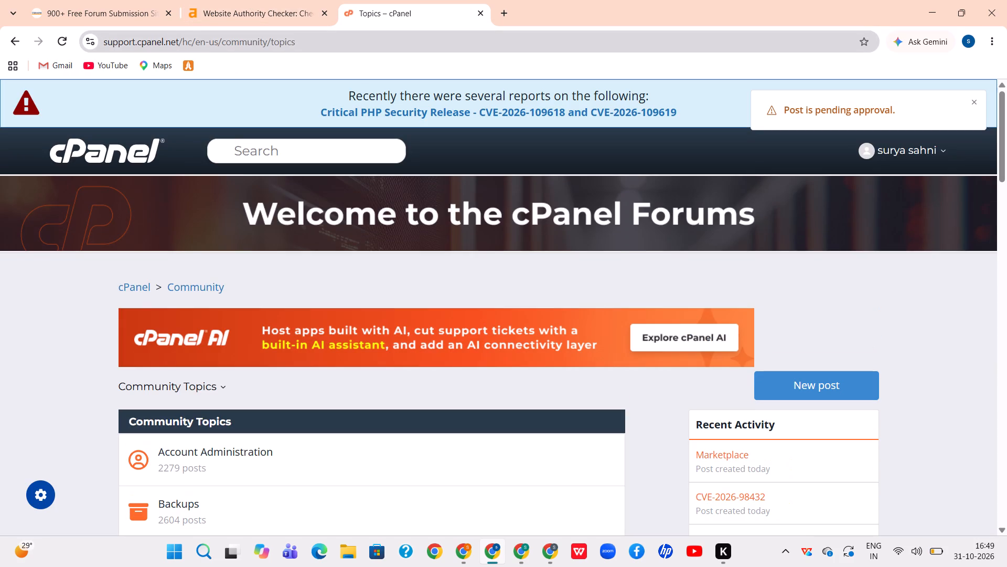
Copy the cPanel community topics page address and check its authority in the Website Authority Checker.
click(223, 42)
key(ctrl+c)
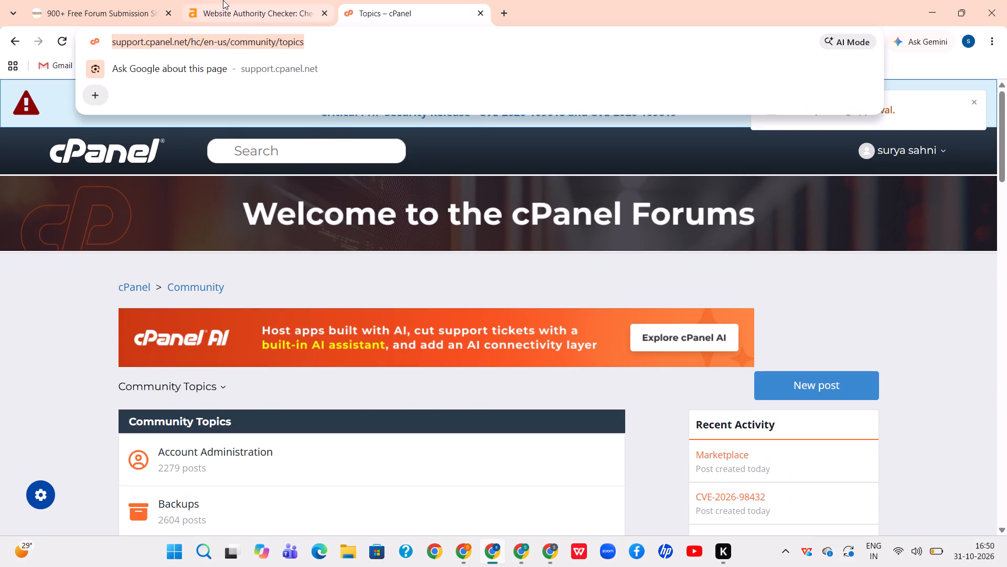
click(223, 0)
key(ctrl+a)
key(ctrl+v)
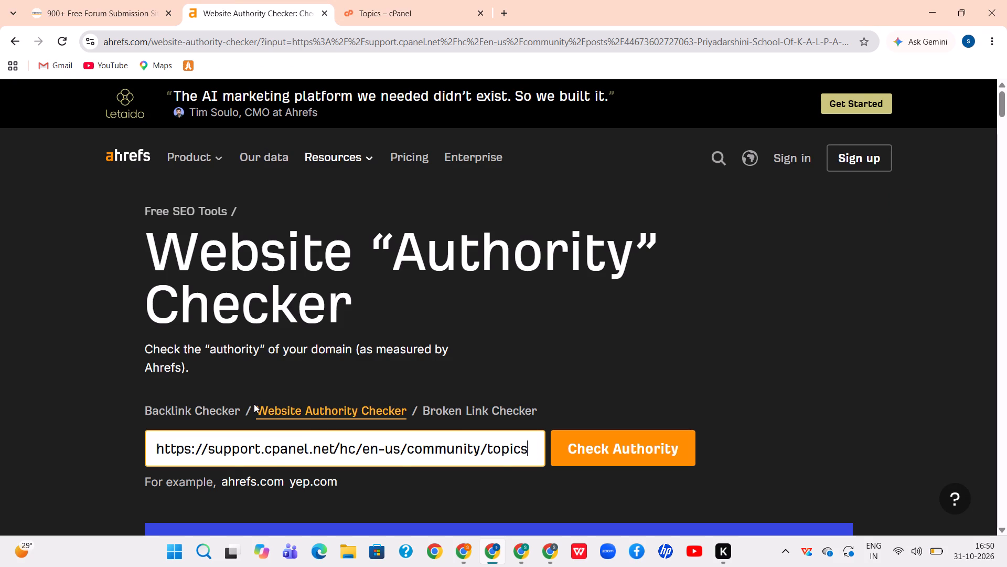
key(Return)
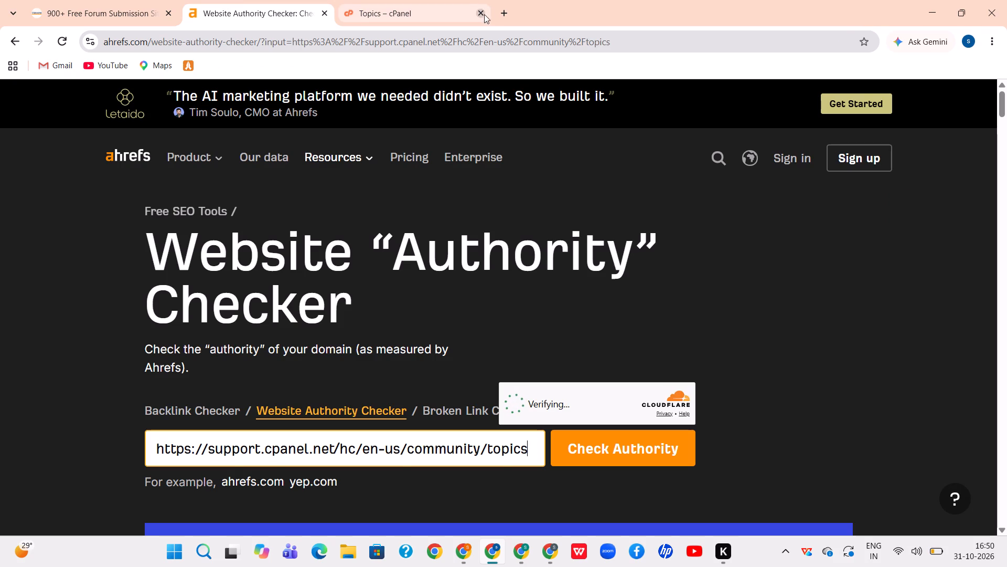
Check the authority of the forums.cpanel.net address, then close the cPanel and Website Authority Checker tabs.
click(498, 4)
text(forums)
key(ctrl+a)
key(ctrl+c)
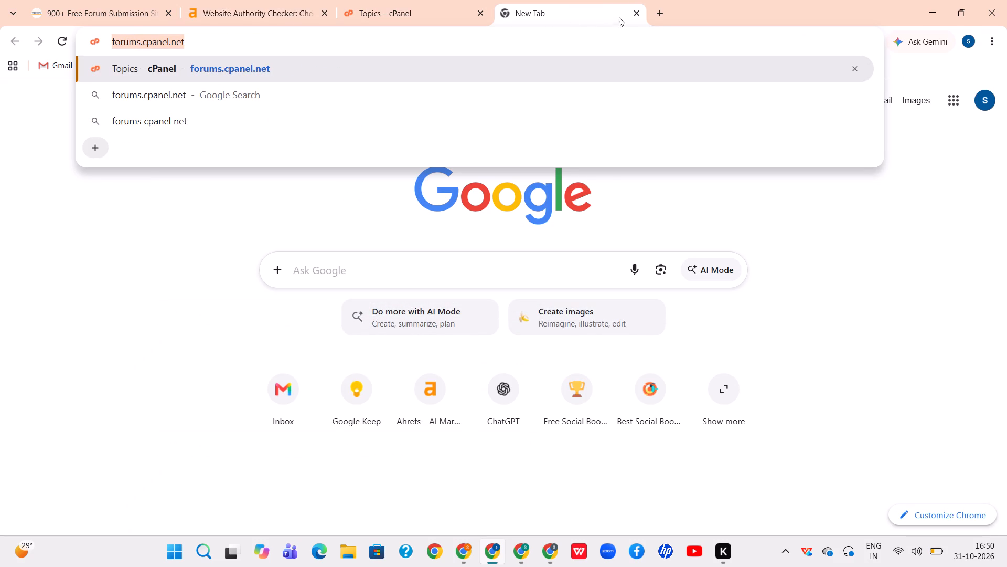
click(639, 15)
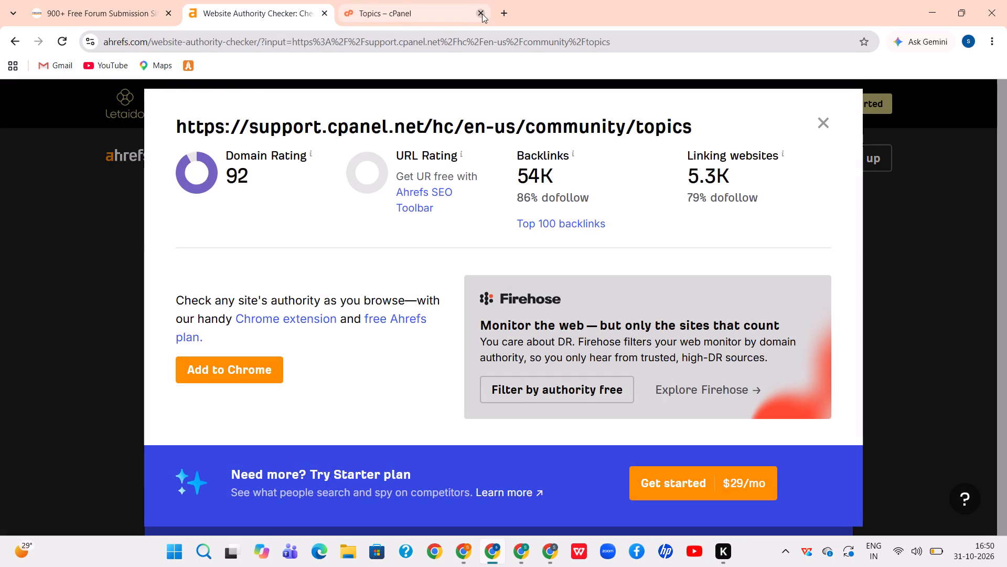
click(482, 14)
key(Escape)
key(ctrl+a)
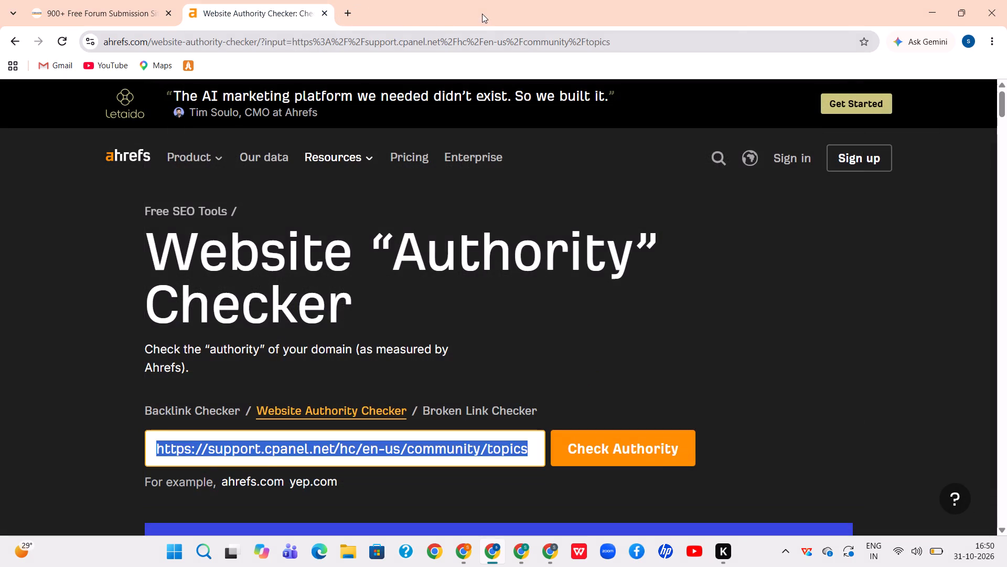
key(ctrl+v)
key(Return)
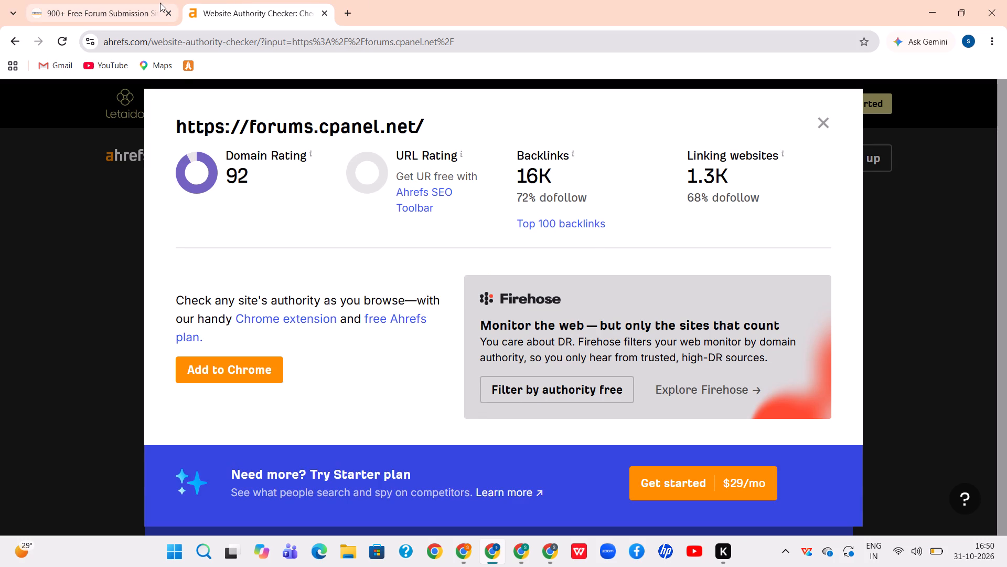
key(Escape)
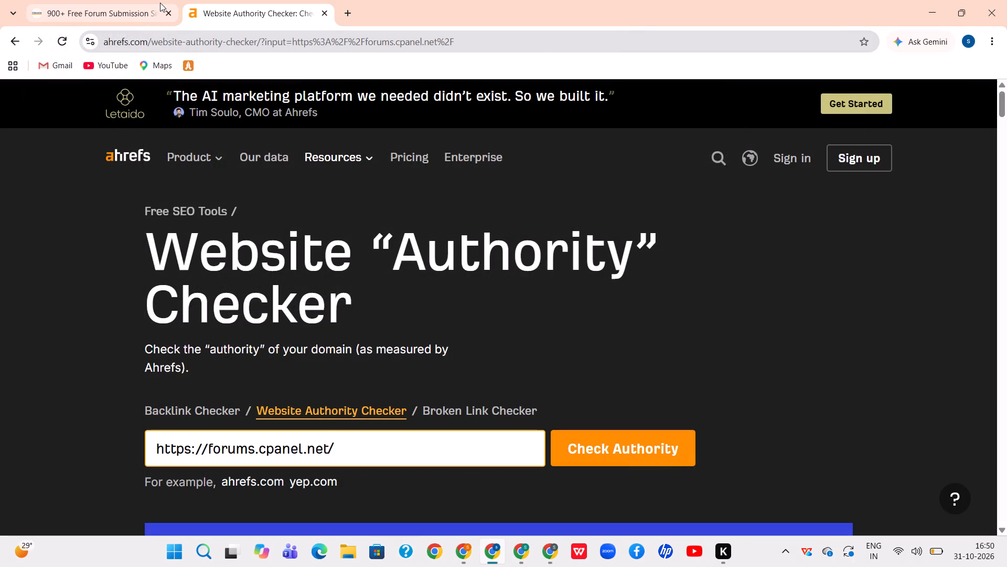
click(323, 16)
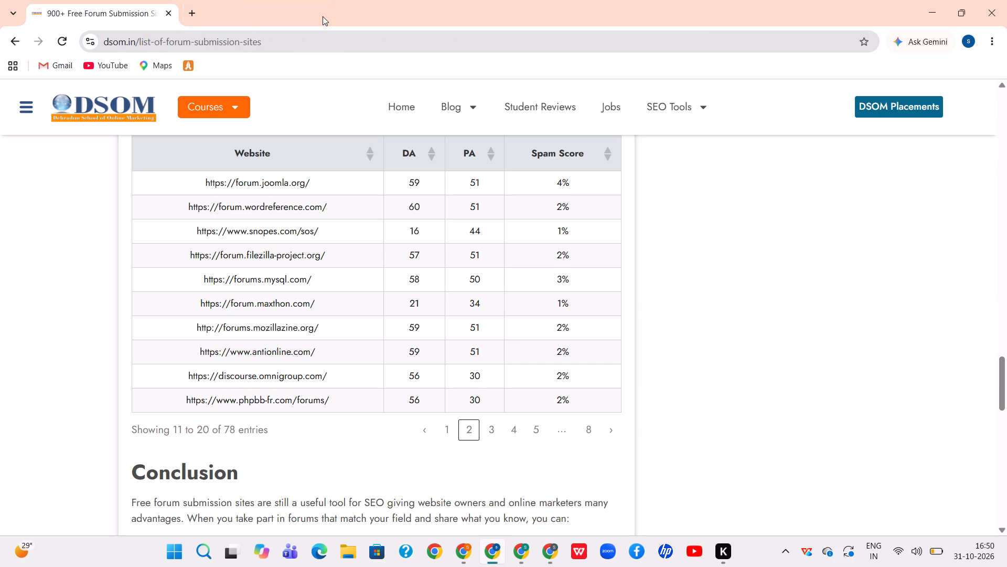
triple_click(277, 178)
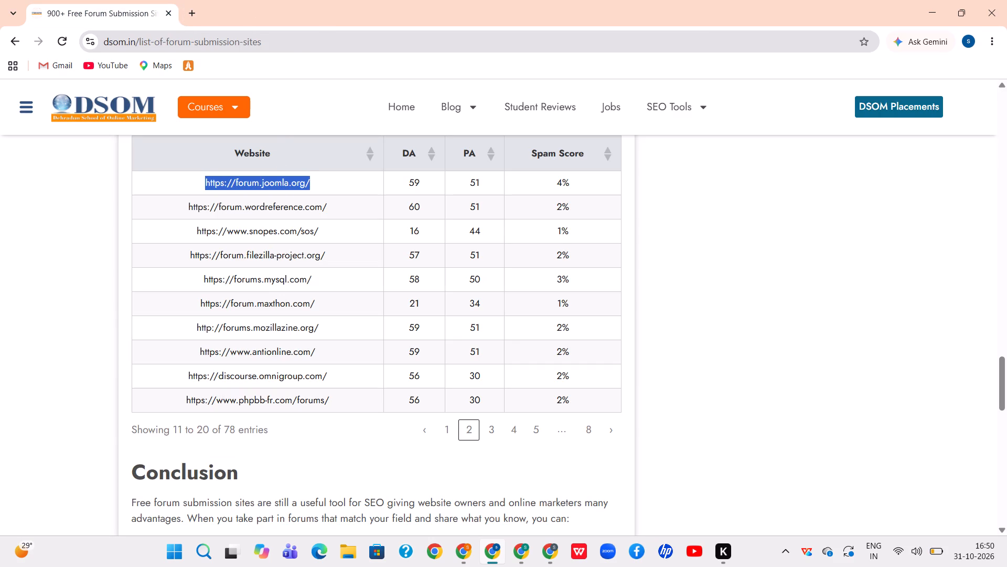
double_click(277, 178)
key(ctrl+c)
click(277, 178)
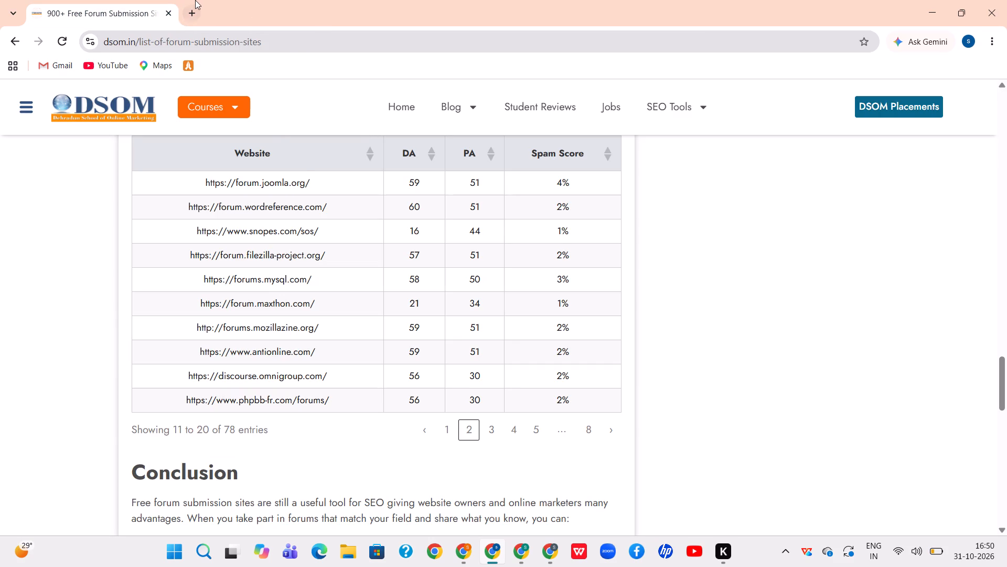
click(195, 0)
key(ctrl+v)
key(Return)
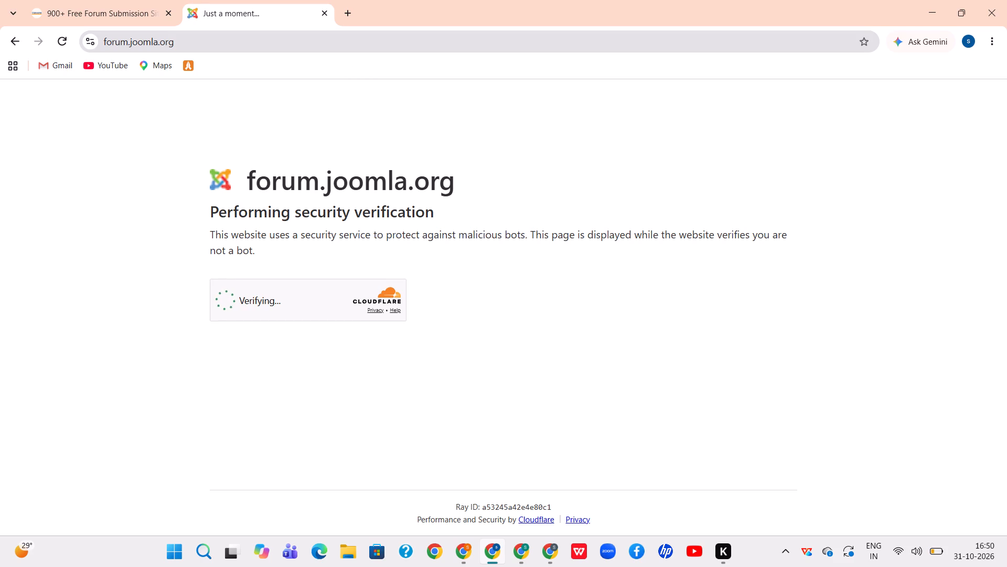
Look through the boards listed on the Joomla! Forum index page.
key(Page_Down)
scroll(405, 183, down, 2)
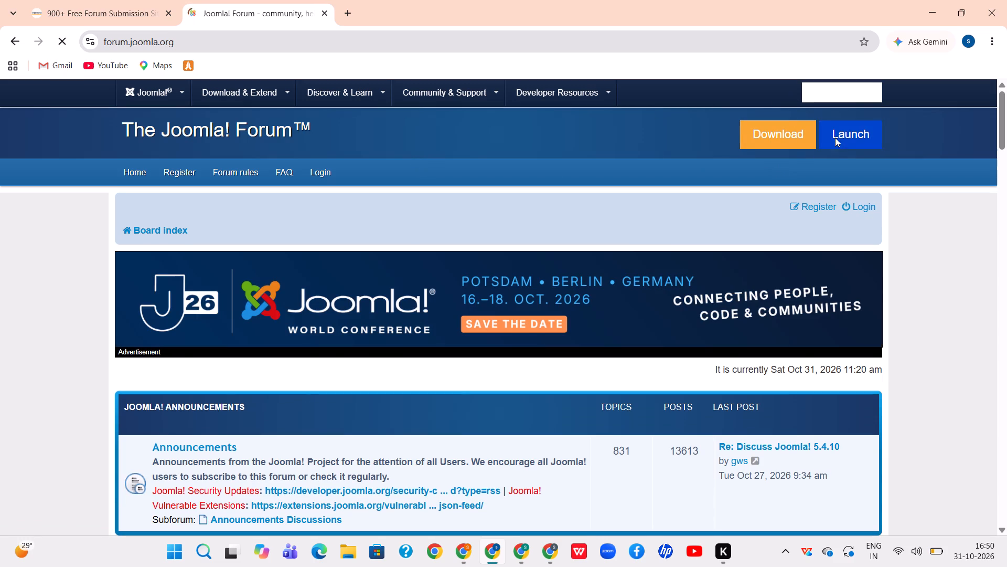
key(Page_Up)
key(Page_Down)
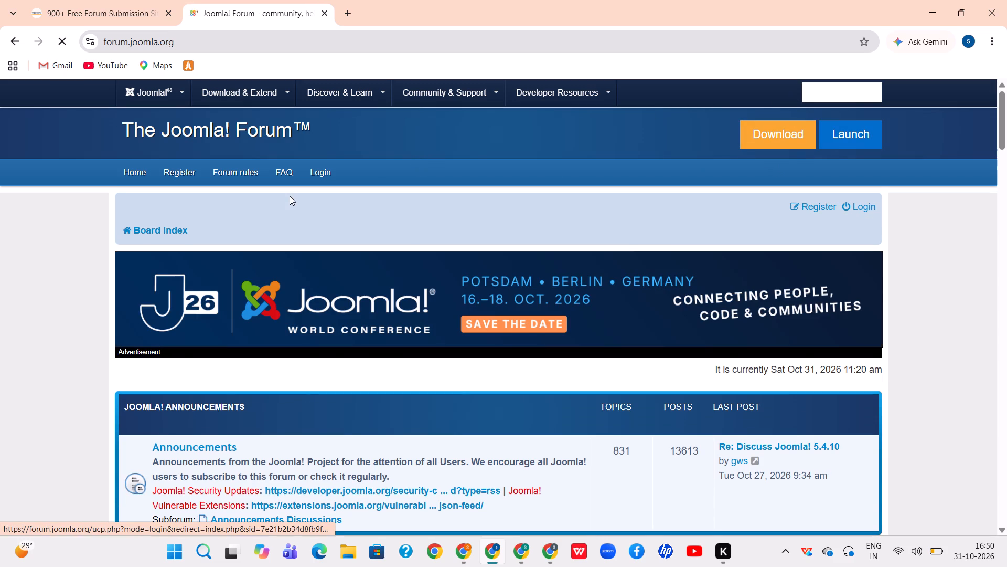
key(Page_Up)
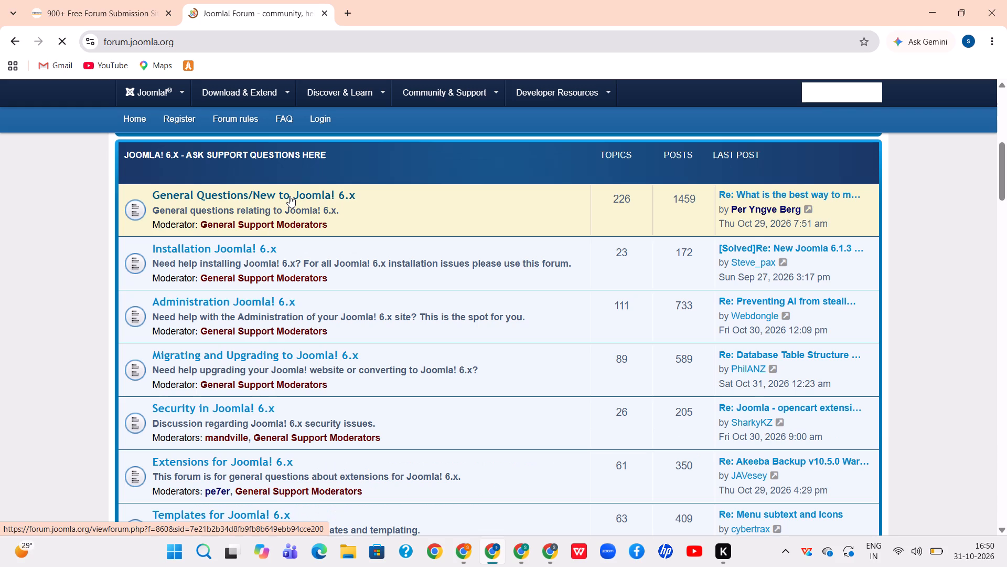